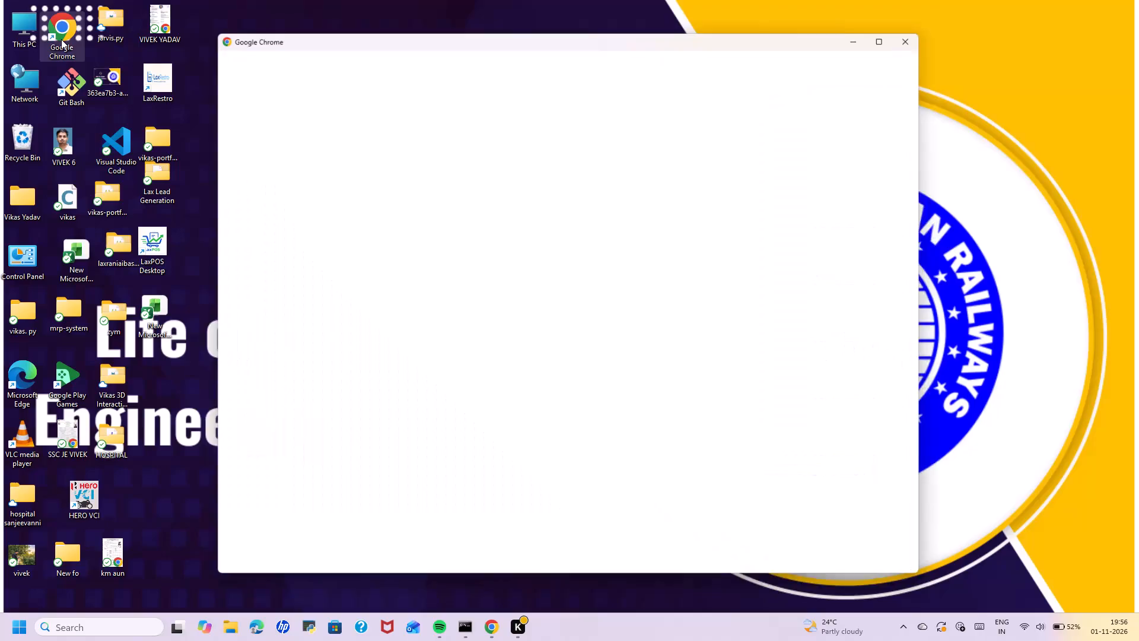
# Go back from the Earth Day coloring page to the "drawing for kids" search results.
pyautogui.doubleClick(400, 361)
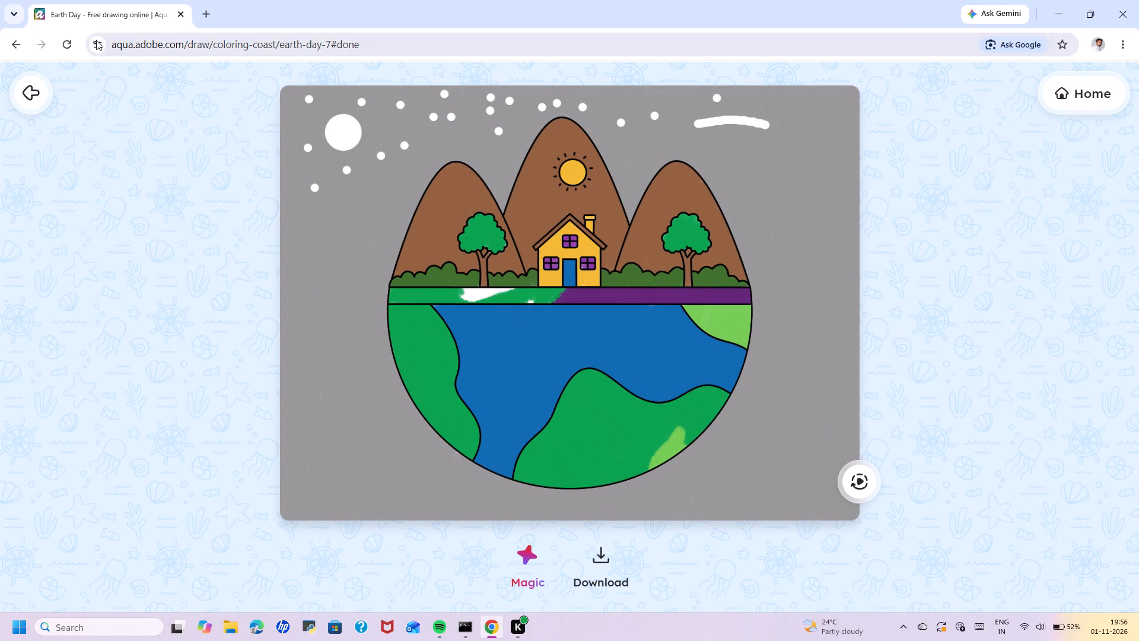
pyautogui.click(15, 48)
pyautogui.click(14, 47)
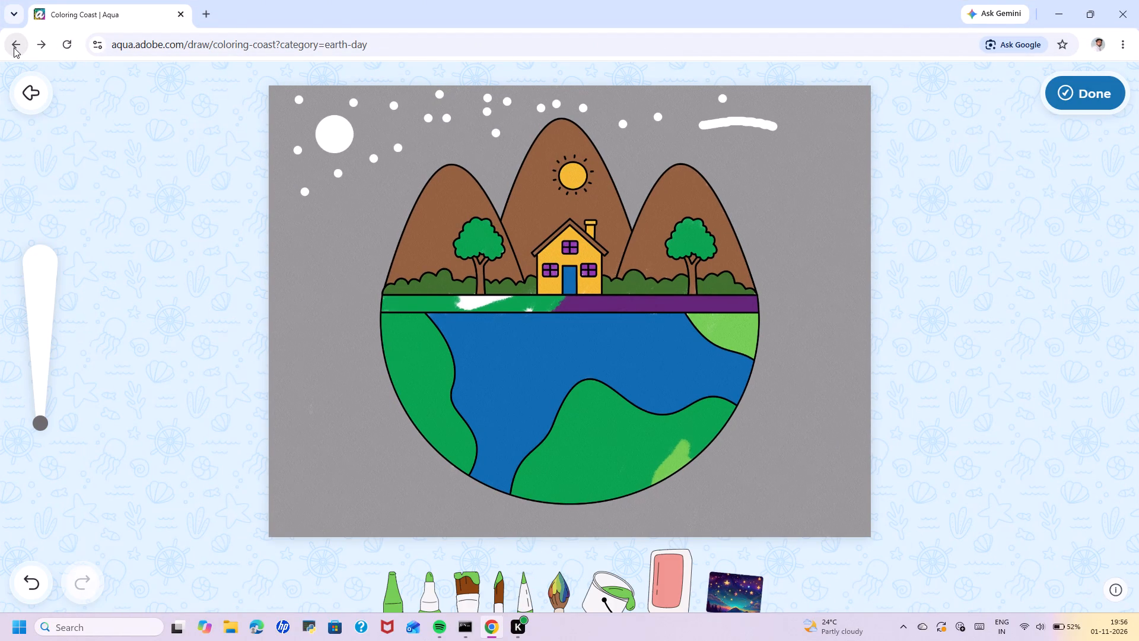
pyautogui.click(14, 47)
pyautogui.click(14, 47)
# Search for Canva in a new browser tab and open the Canva India website.
pyautogui.click(212, 16)
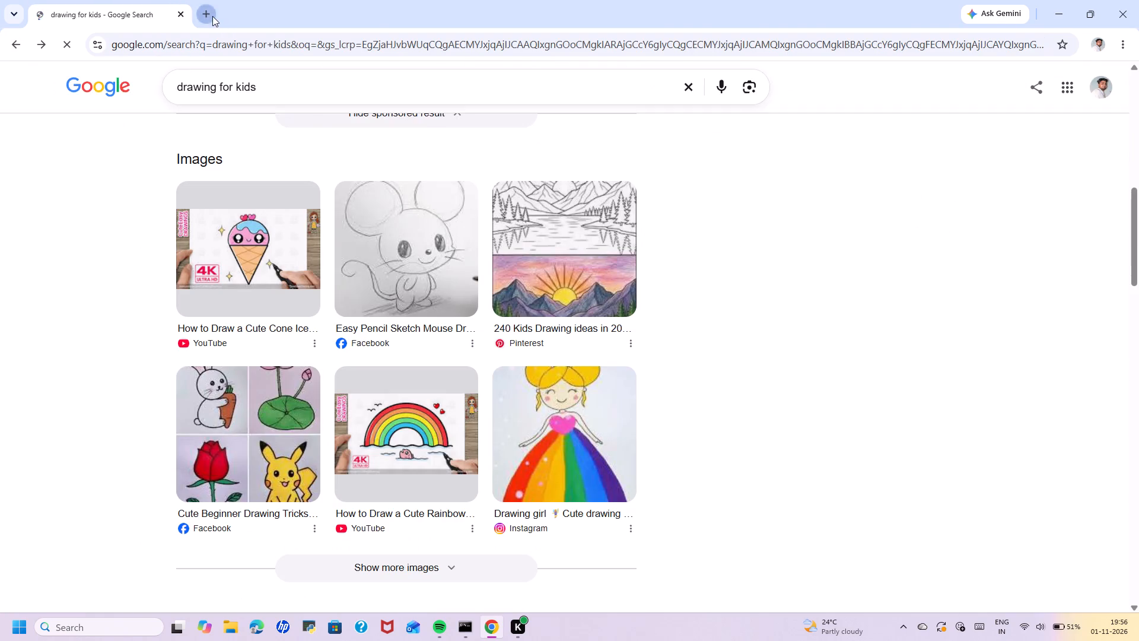
pyautogui.click(347, 280)
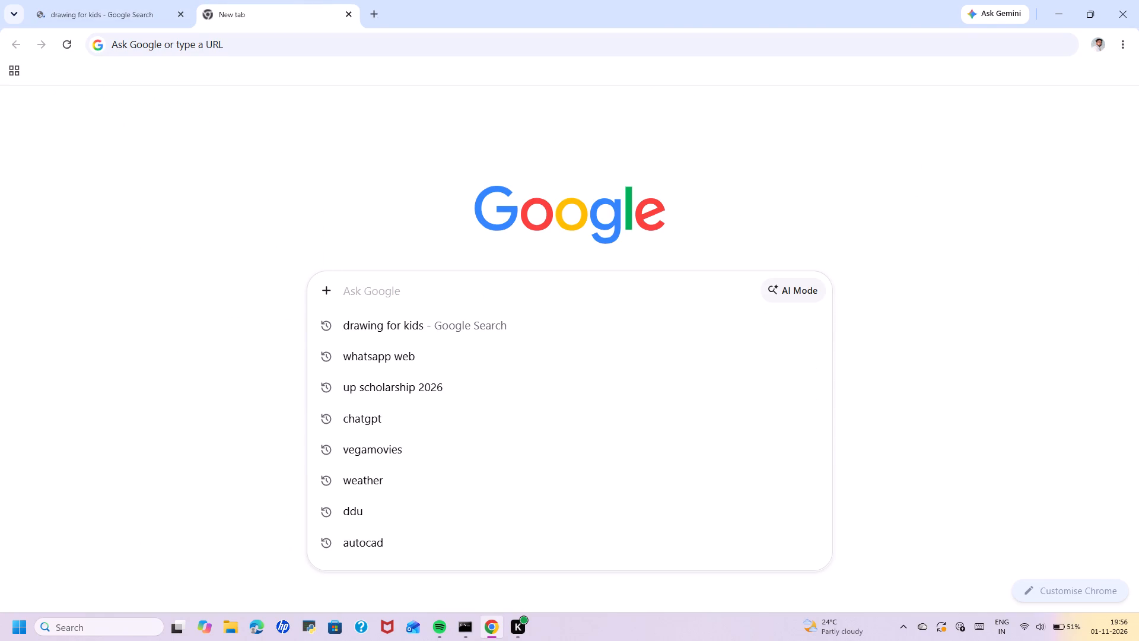
pyautogui.write('can')
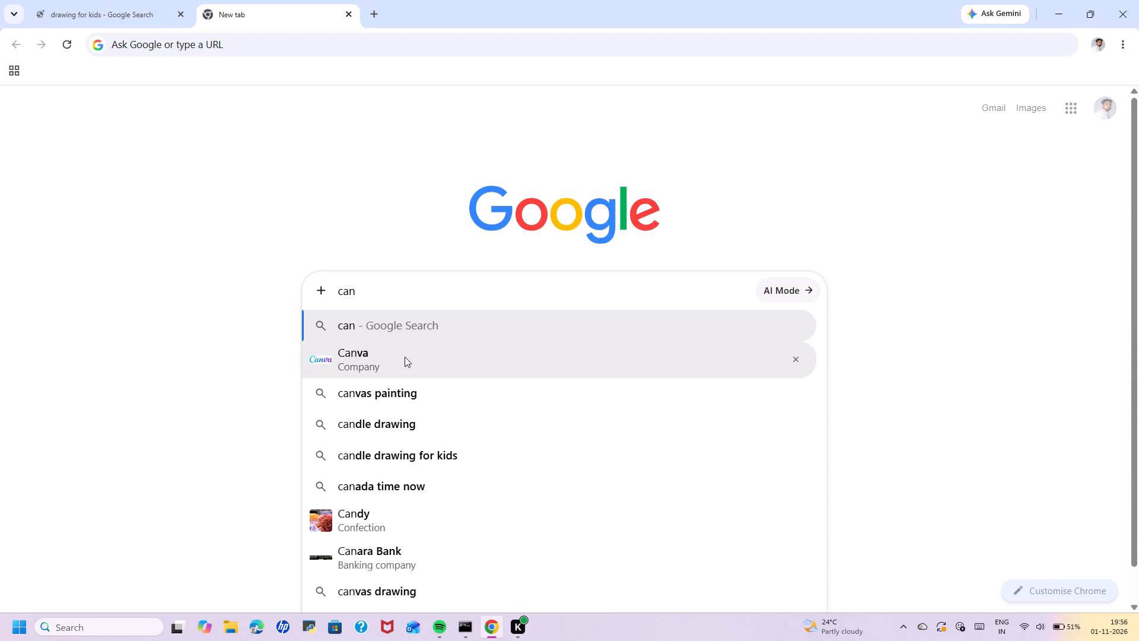
pyautogui.click(405, 357)
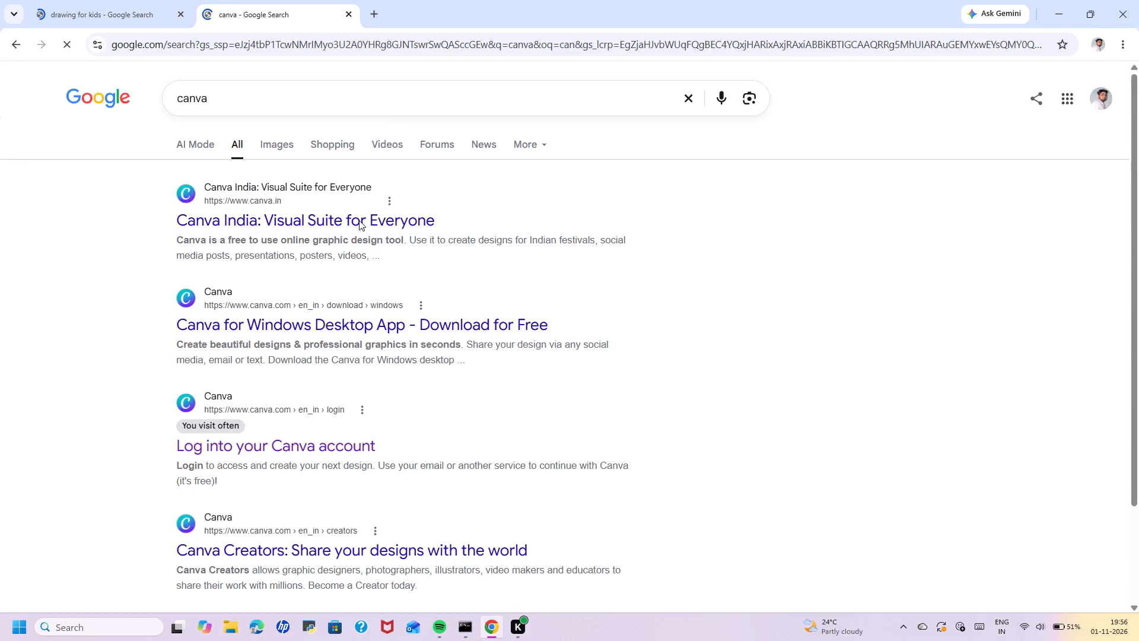
pyautogui.click(359, 220)
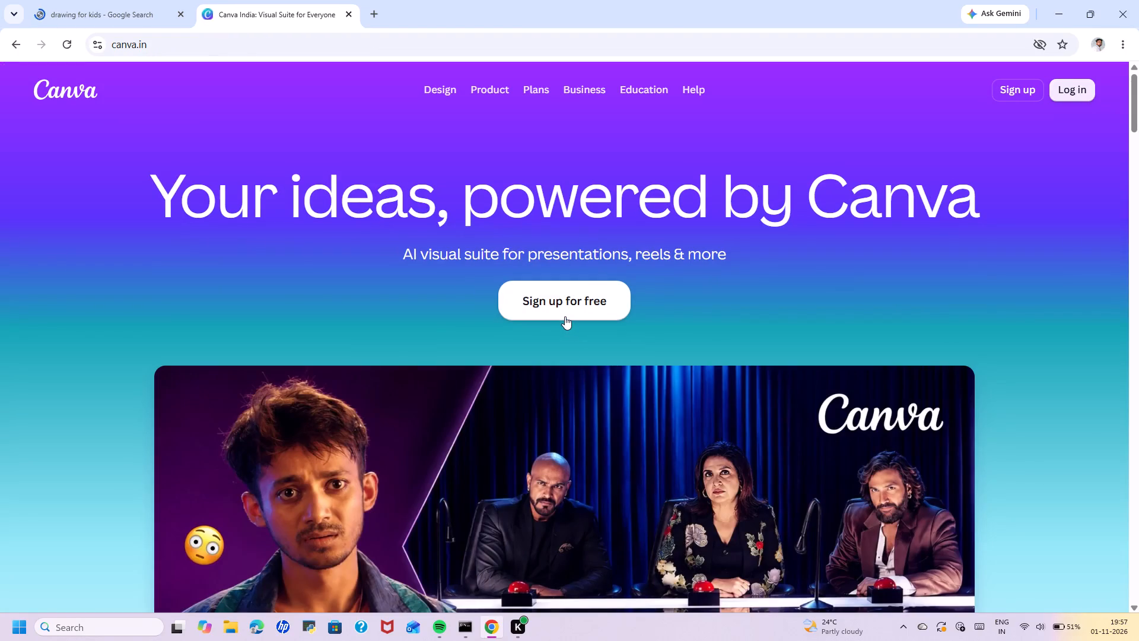
# Sign in to Canva with the suggested Google account.
pyautogui.scroll(-5, 559, 318)
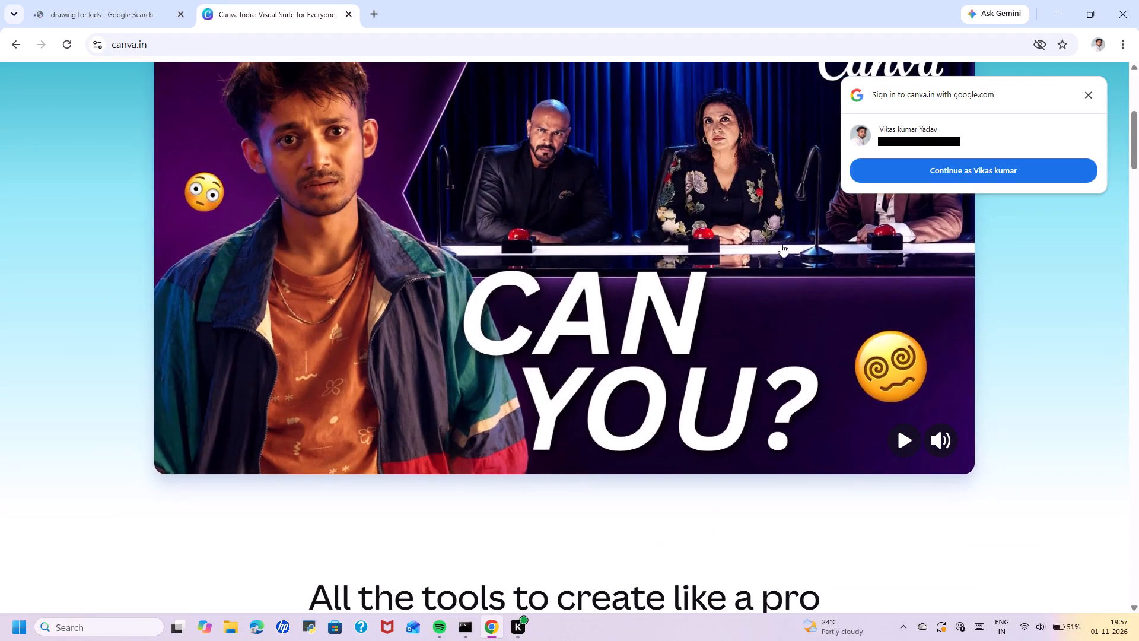
pyautogui.click(974, 176)
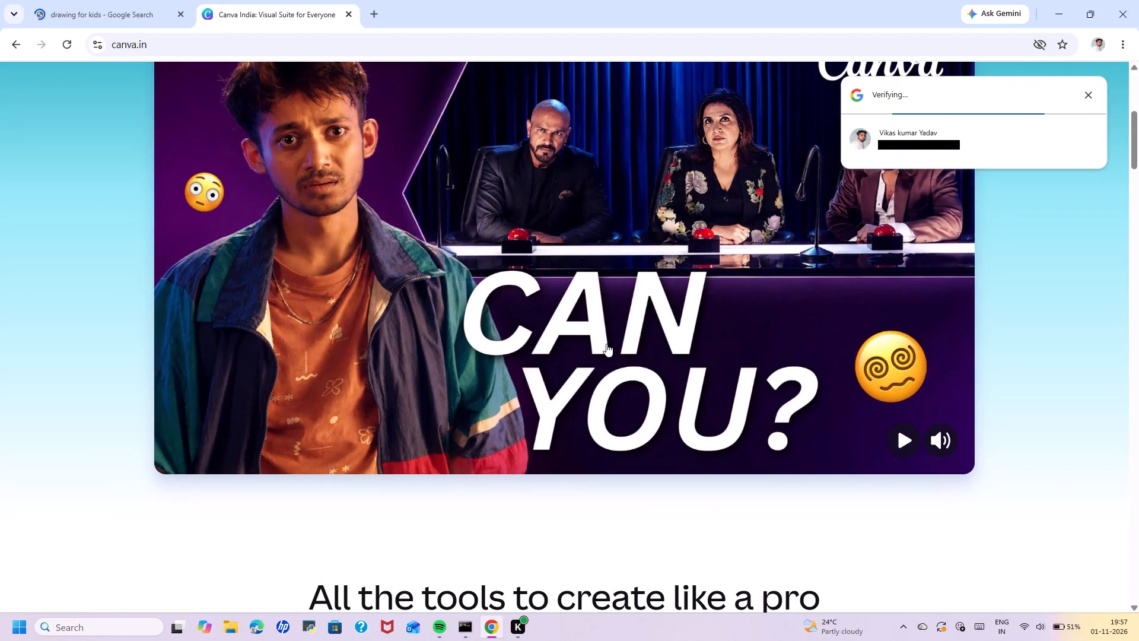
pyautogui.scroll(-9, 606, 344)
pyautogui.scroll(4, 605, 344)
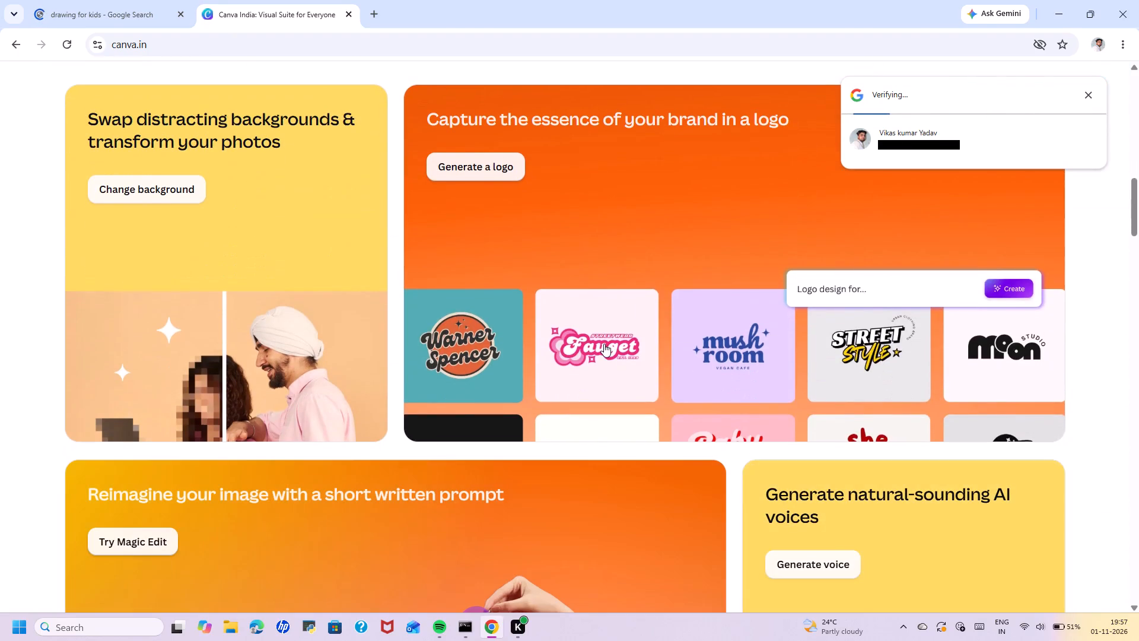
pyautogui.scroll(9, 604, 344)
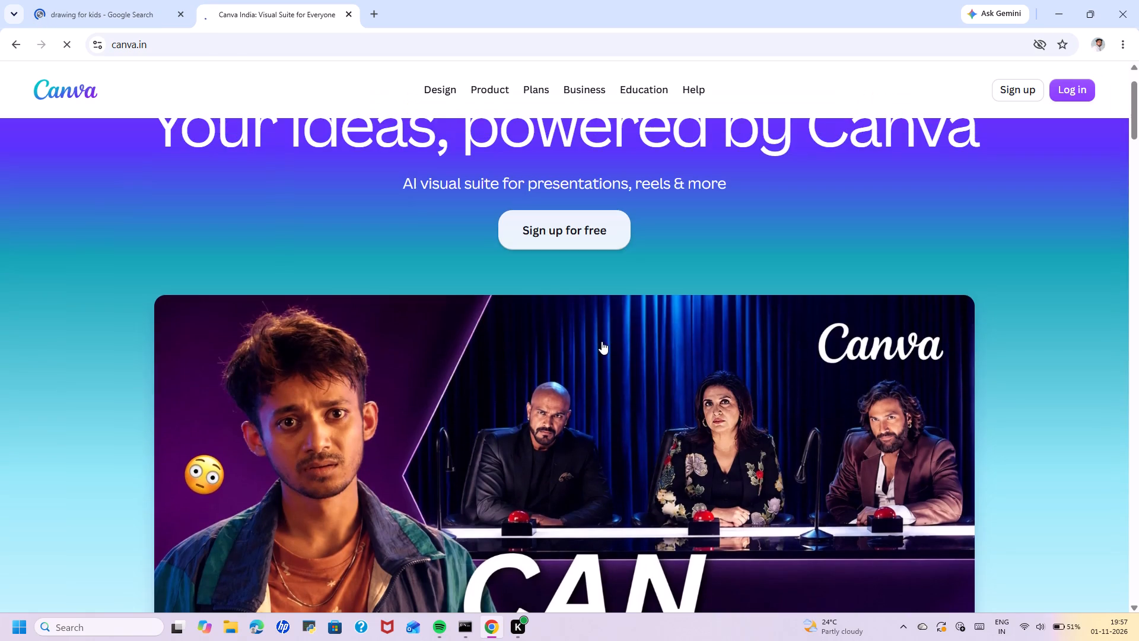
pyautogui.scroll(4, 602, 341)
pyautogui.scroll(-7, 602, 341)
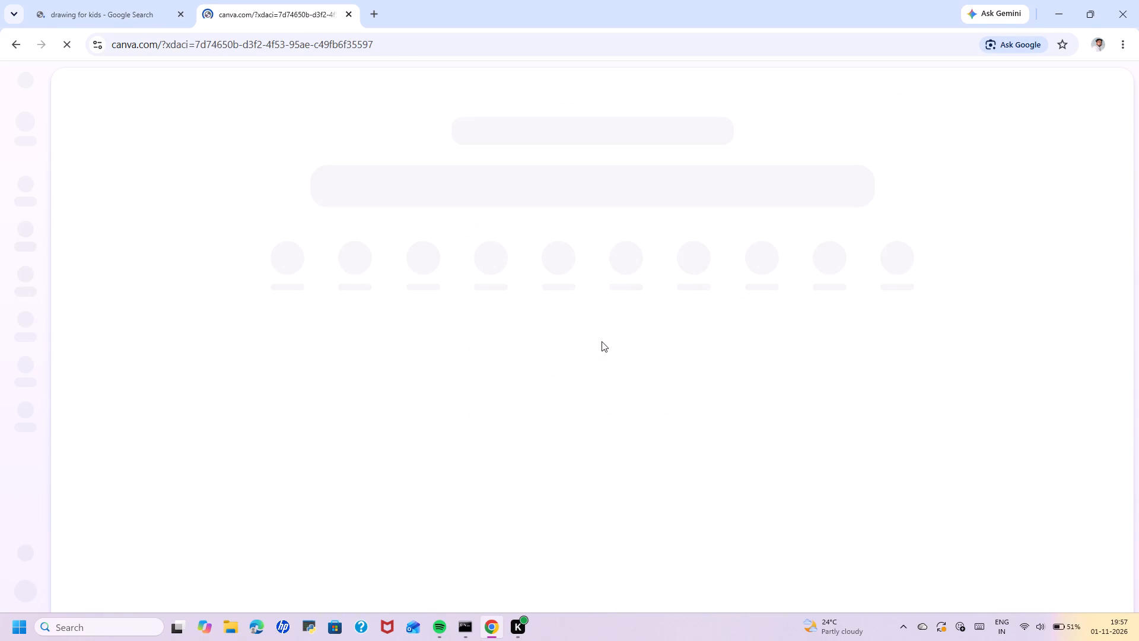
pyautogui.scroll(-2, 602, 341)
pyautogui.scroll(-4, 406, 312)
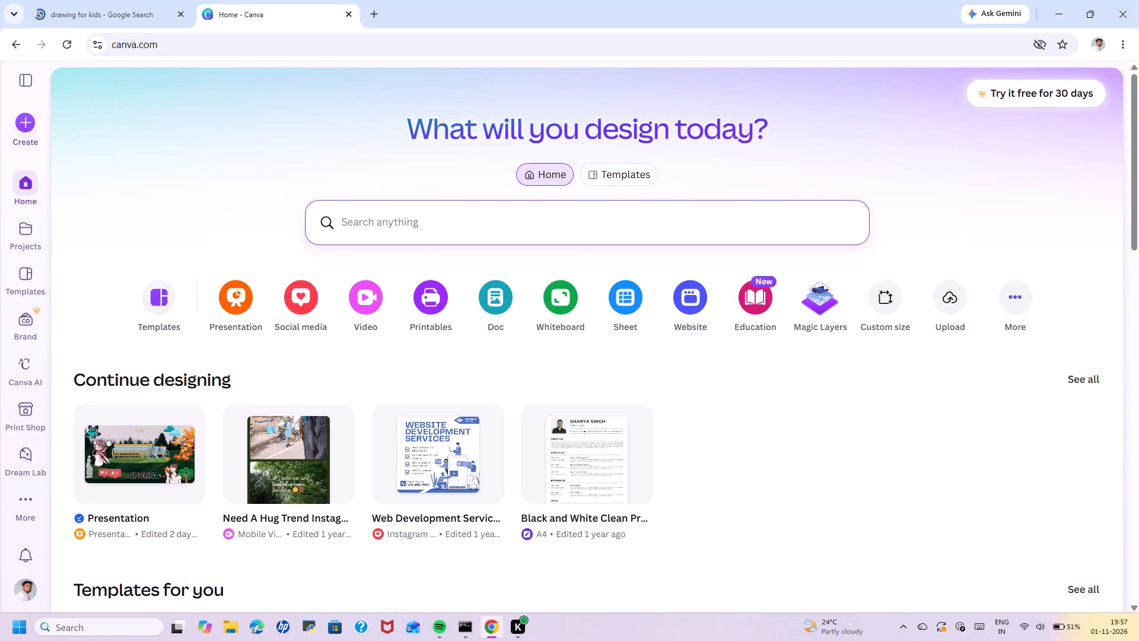
# Search Canva for "ppt presentation templates".
pyautogui.write('pp')
pyautogui.press('t')
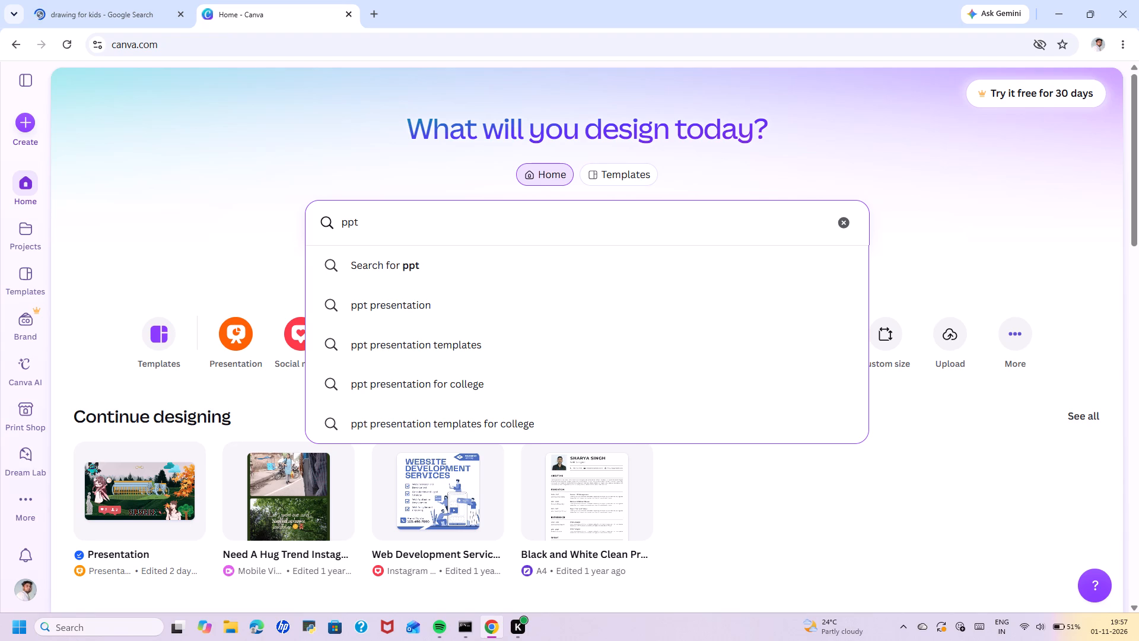
pyautogui.click(475, 352)
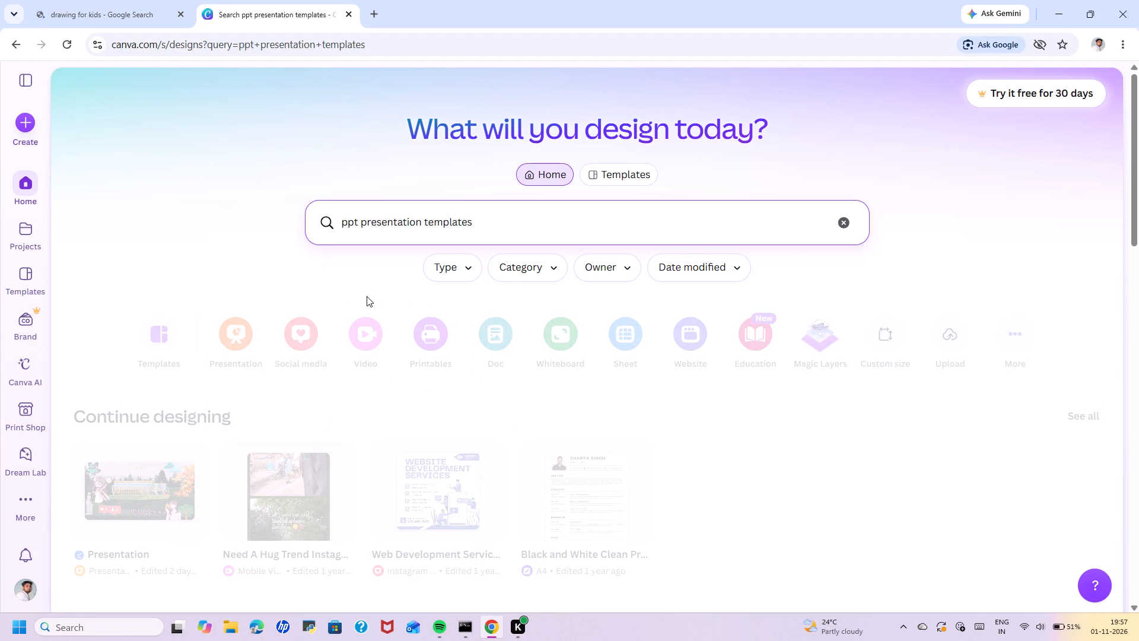
# Choose the Green and Blue Classy Elegant Technology Group Project Presentation template and open all 10 pages for customising.
pyautogui.scroll(-4, 378, 362)
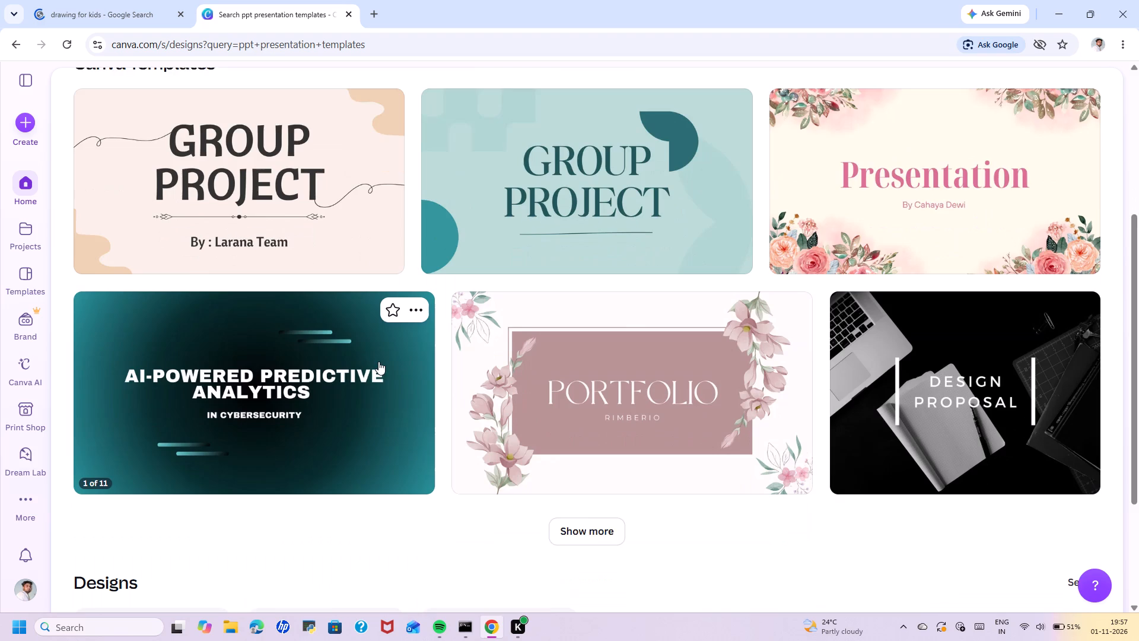
pyautogui.scroll(-7, 378, 361)
pyautogui.scroll(2, 376, 358)
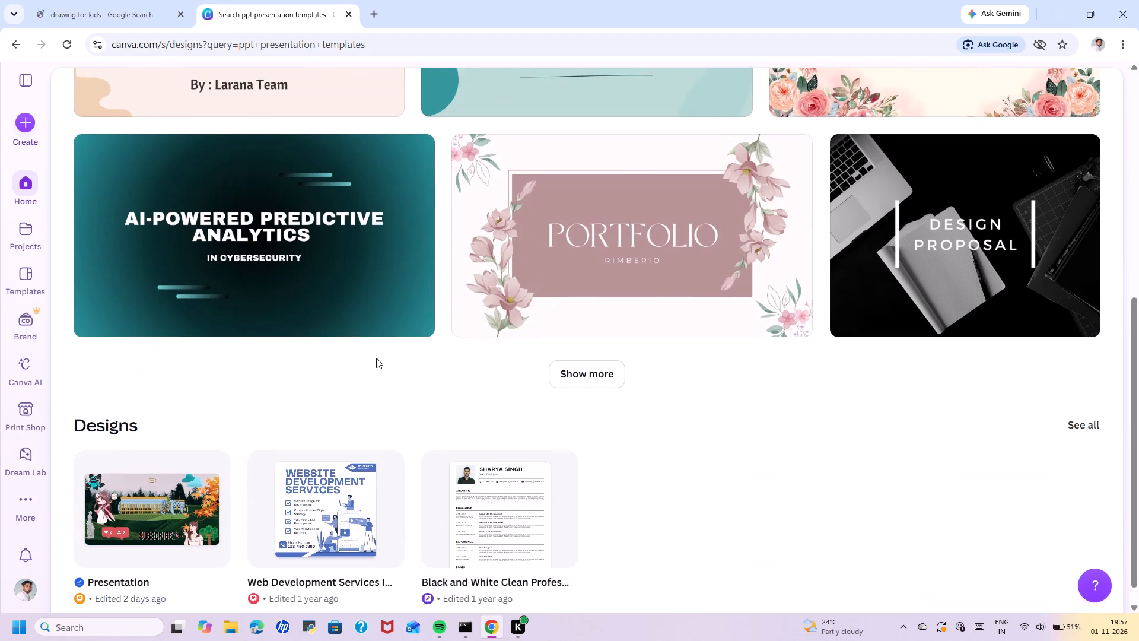
pyautogui.scroll(1, 376, 358)
pyautogui.scroll(-4, 376, 358)
pyautogui.scroll(4, 376, 358)
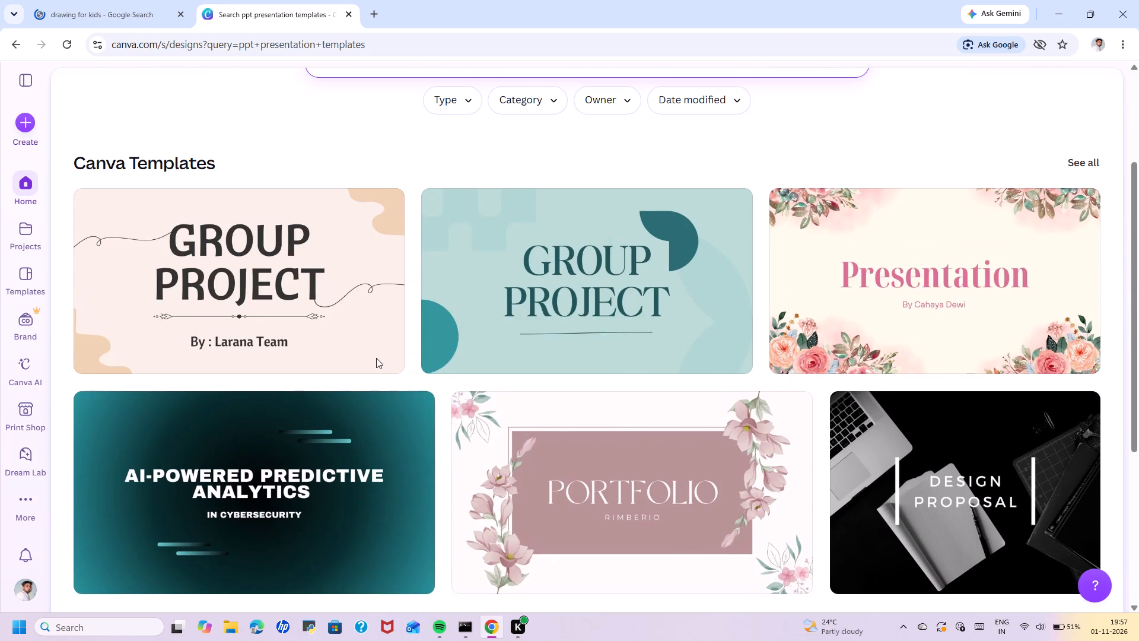
pyautogui.click(551, 293)
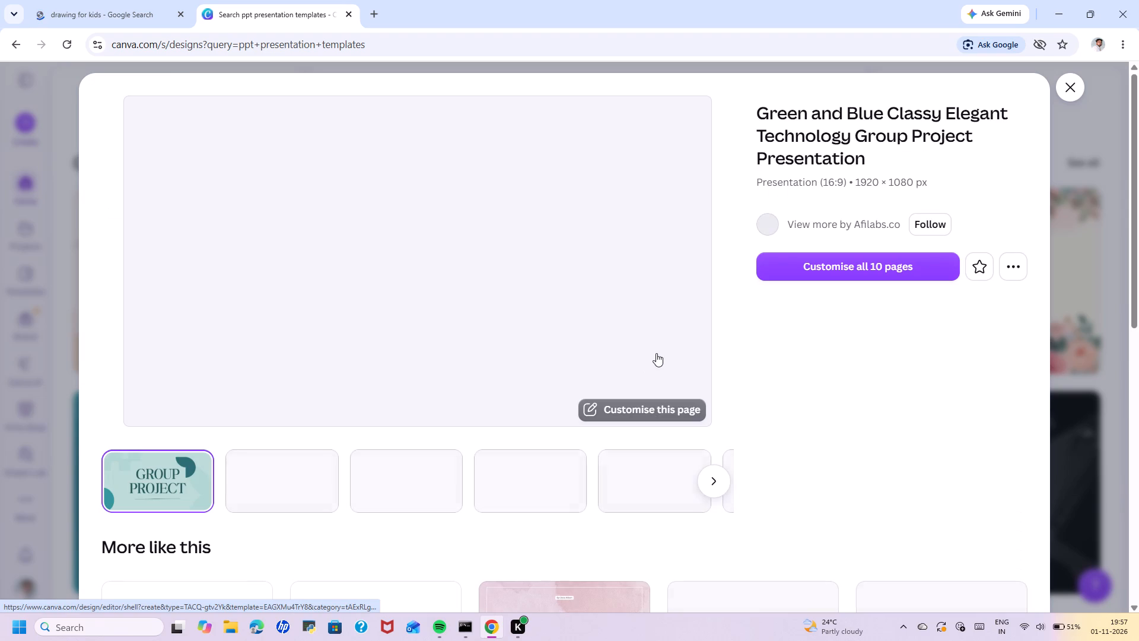
pyautogui.click(793, 272)
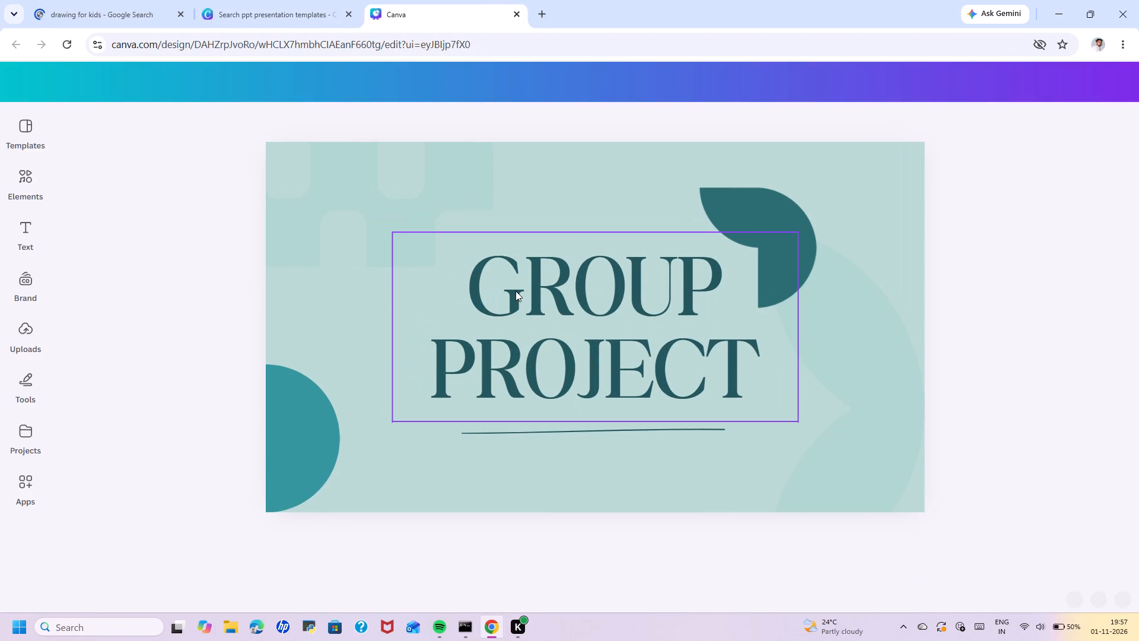
# On page 2, move the three team photos up to the slide's top edge and line them up side by side without overlap.
pyautogui.scroll(-4, 492, 310)
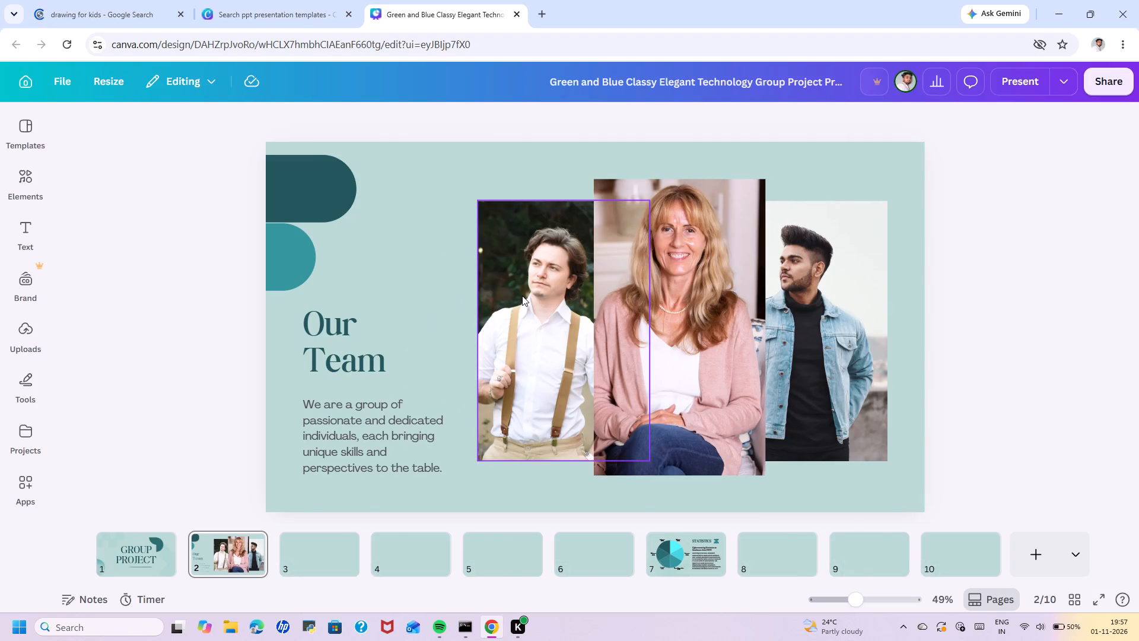
pyautogui.moveTo(522, 296); pyautogui.dragTo(467, 280)
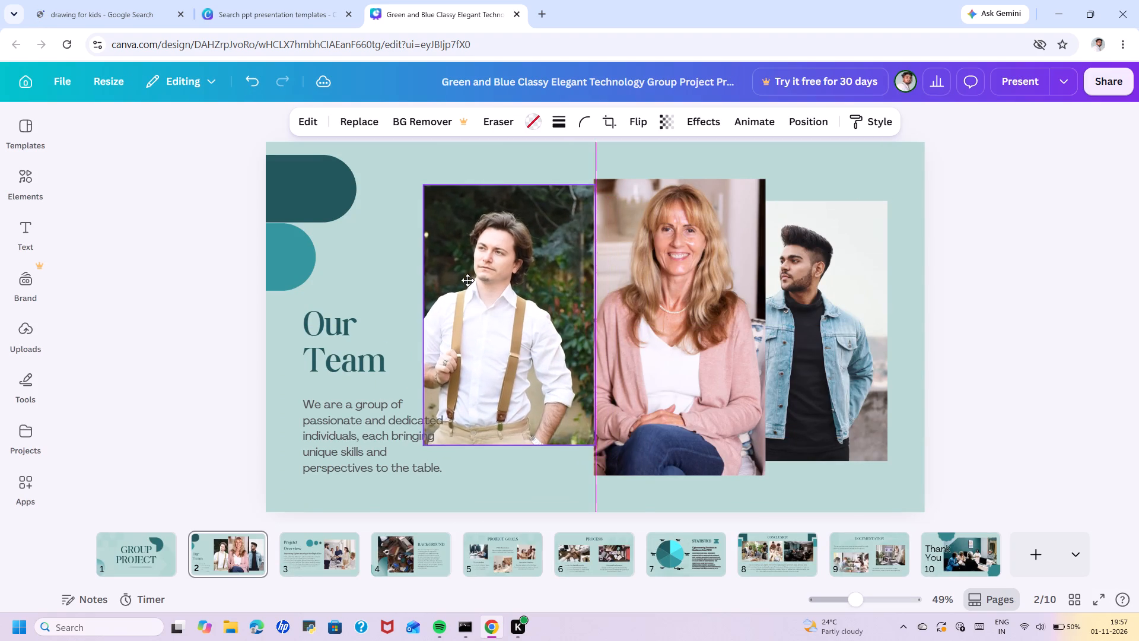
pyautogui.moveTo(467, 280); pyautogui.dragTo(443, 240)
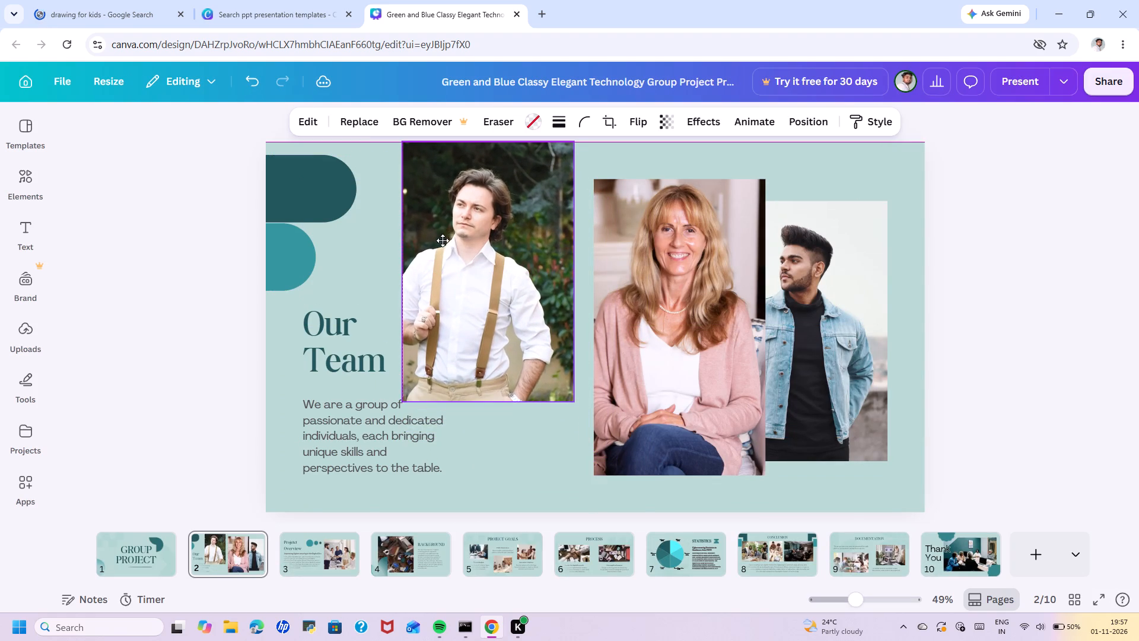
pyautogui.moveTo(443, 240); pyautogui.dragTo(425, 230)
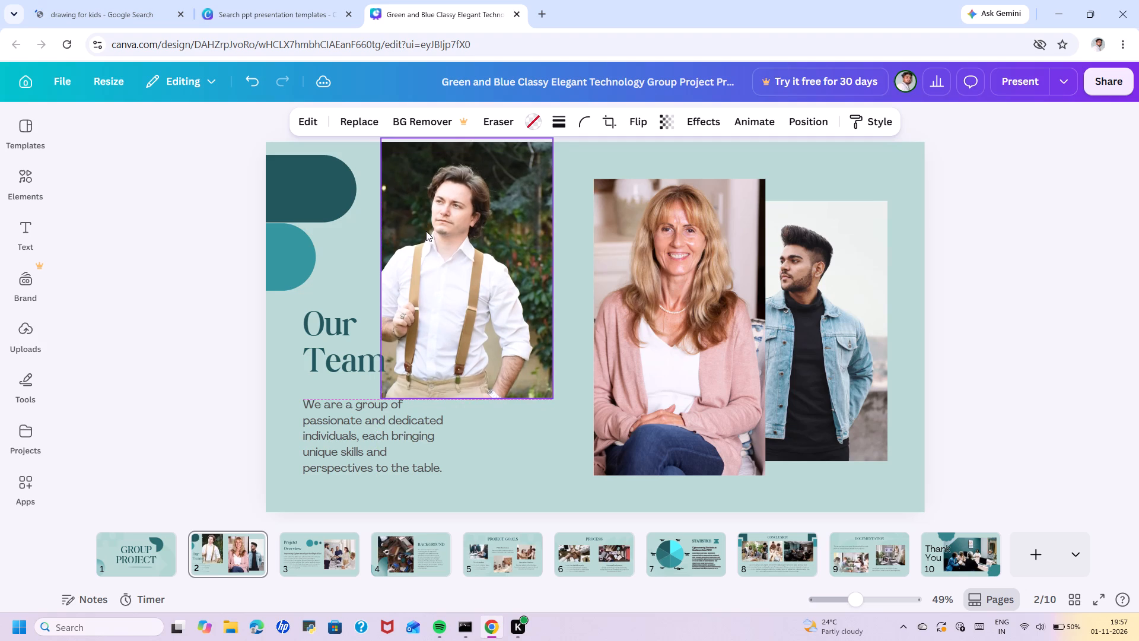
pyautogui.moveTo(610, 271); pyautogui.dragTo(574, 240)
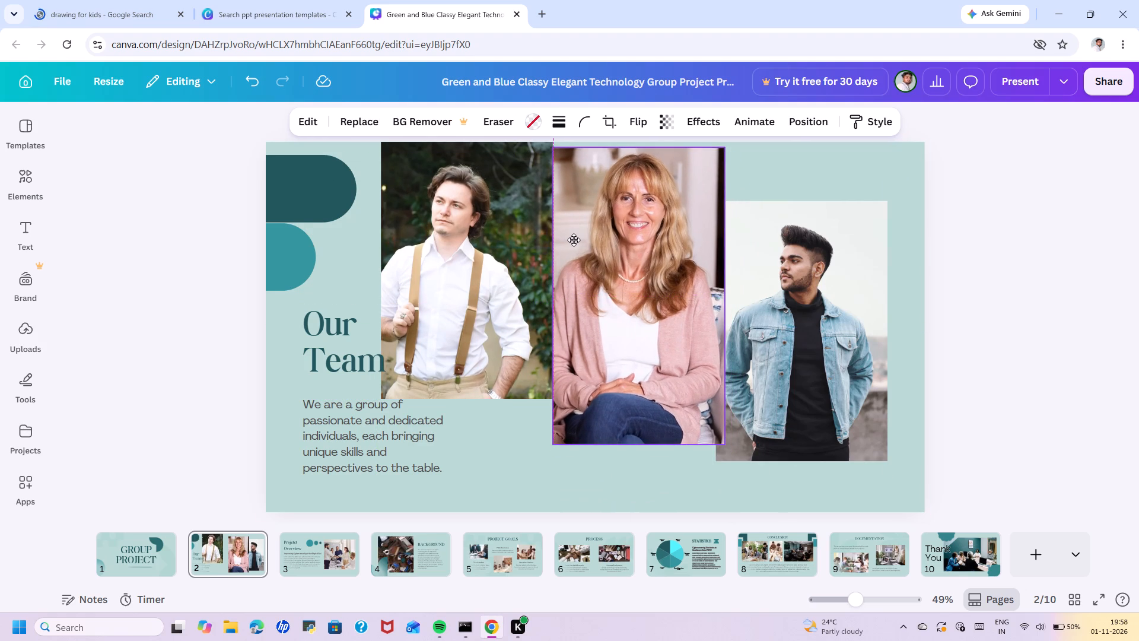
pyautogui.moveTo(574, 240); pyautogui.dragTo(574, 228)
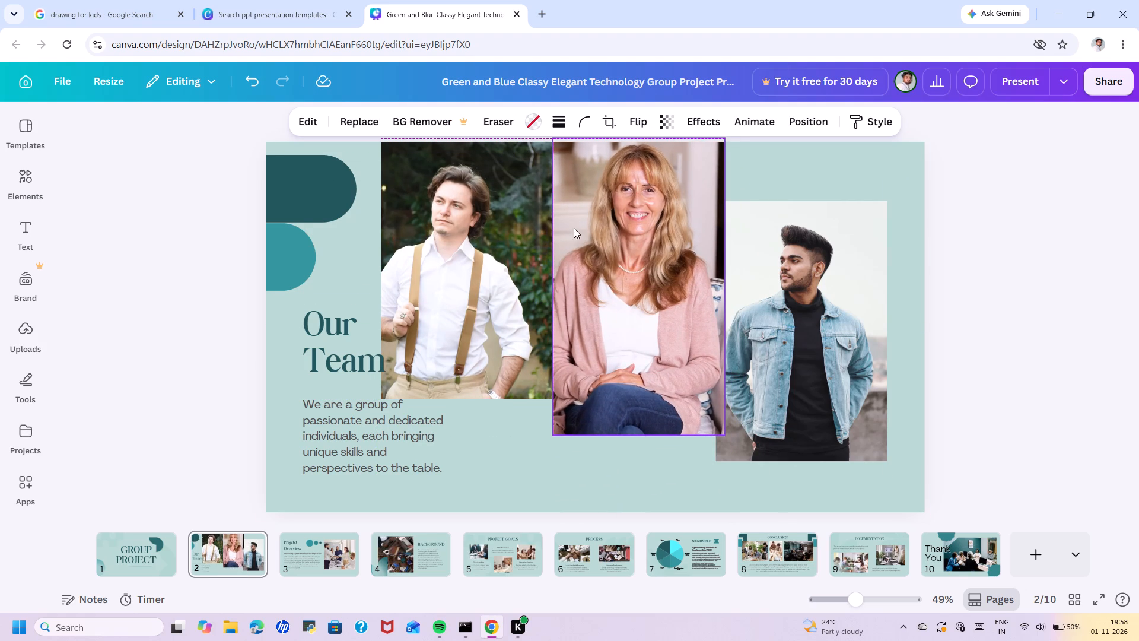
pyautogui.moveTo(748, 244); pyautogui.dragTo(744, 212)
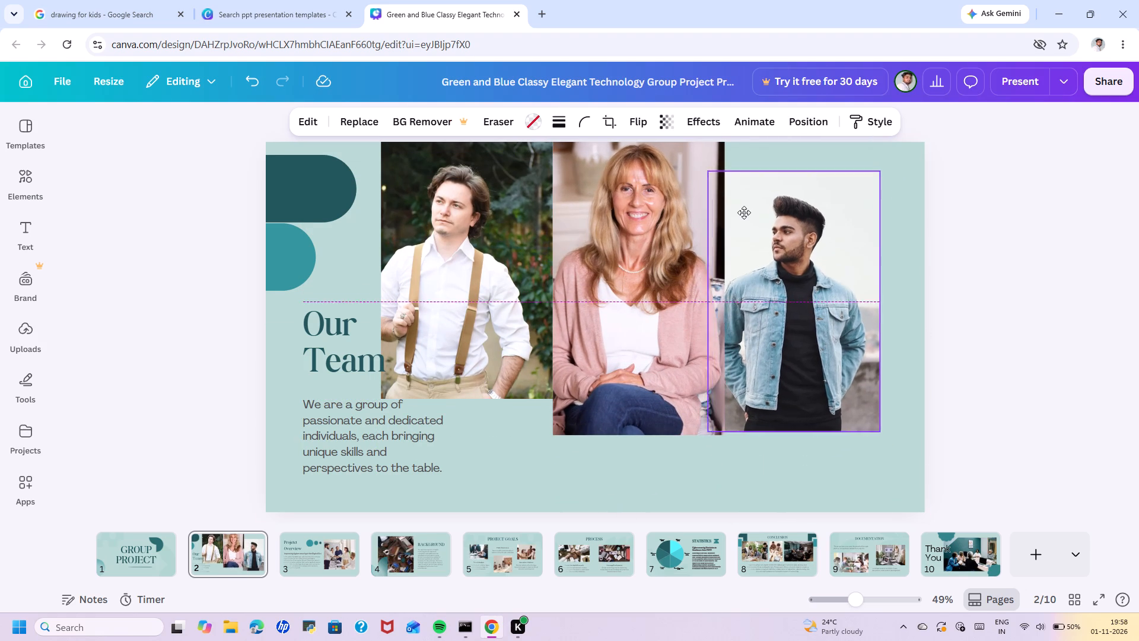
pyautogui.moveTo(744, 212); pyautogui.dragTo(759, 185)
# Move page 2's description paragraph and "Our Team" heading to the slide's left edge, clear of the photos.
pyautogui.moveTo(394, 426); pyautogui.dragTo(394, 431)
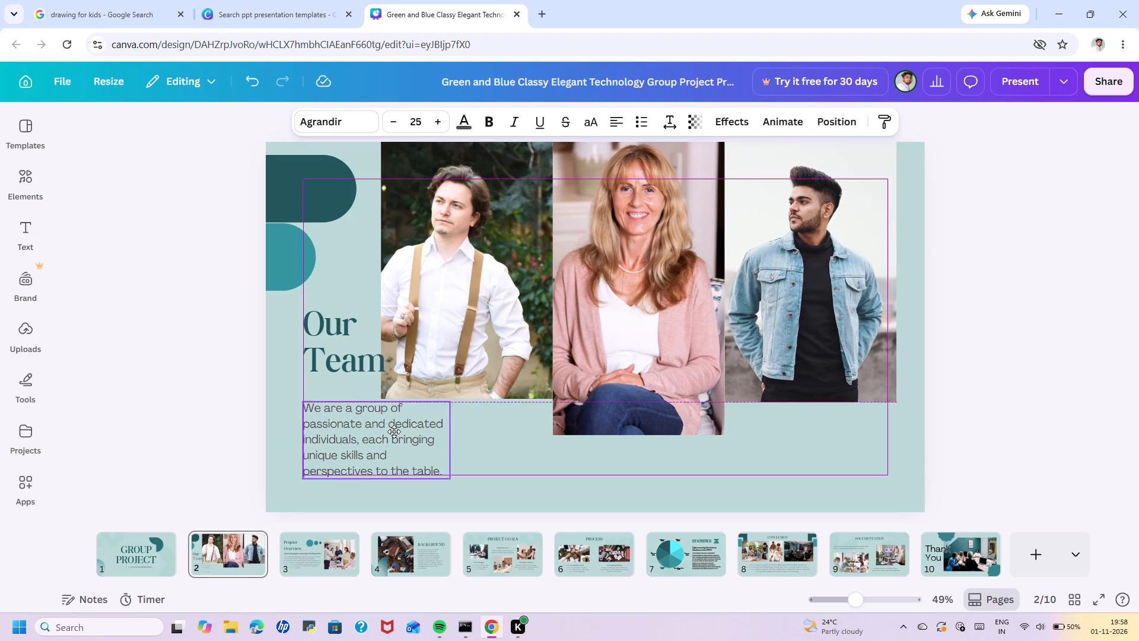
pyautogui.moveTo(394, 431); pyautogui.dragTo(369, 434)
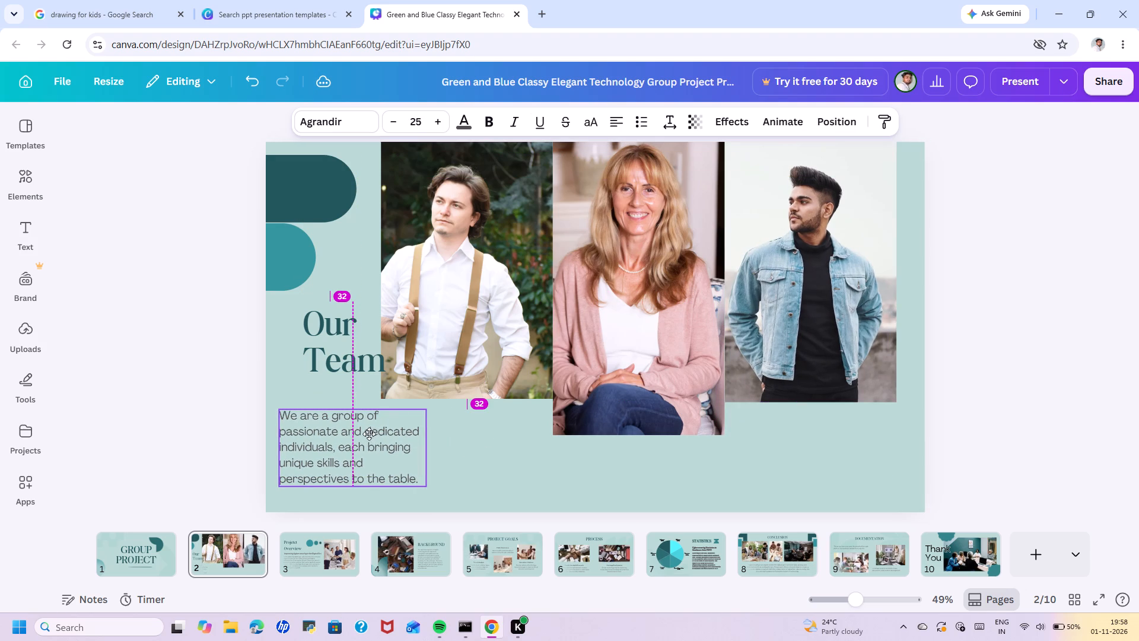
pyautogui.moveTo(369, 434); pyautogui.dragTo(359, 437)
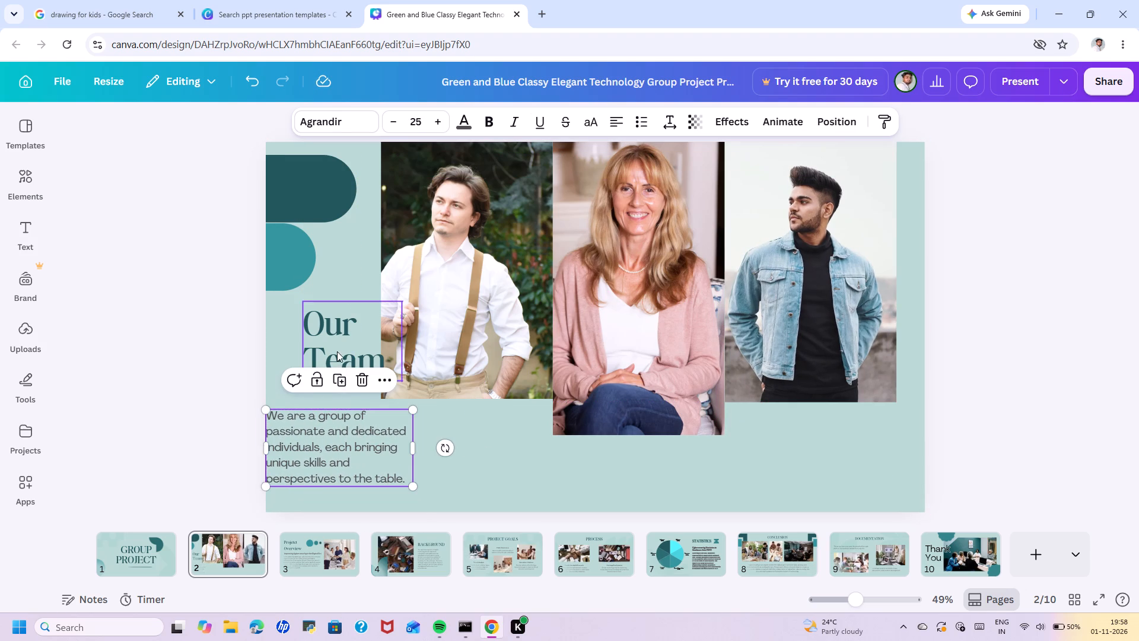
pyautogui.moveTo(337, 351); pyautogui.dragTo(300, 366)
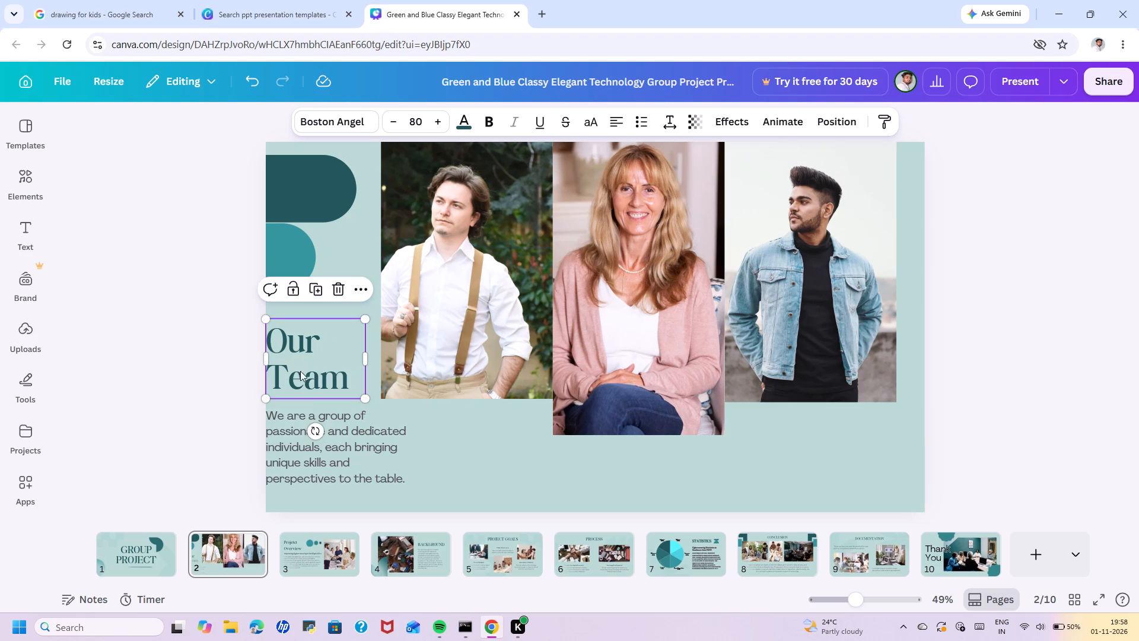
# On page 3, move the "Projetct Overview" heading, the body paragraph and the cybersecurity subtitle to the slide's left edge.
pyautogui.click(289, 535)
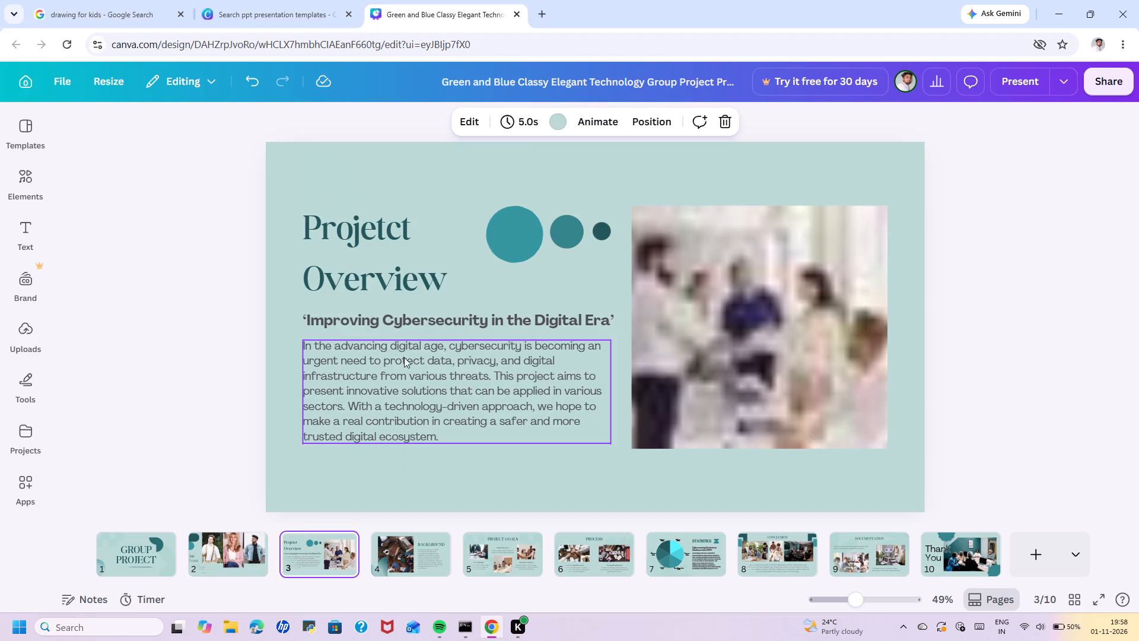
pyautogui.moveTo(364, 238); pyautogui.dragTo(329, 247)
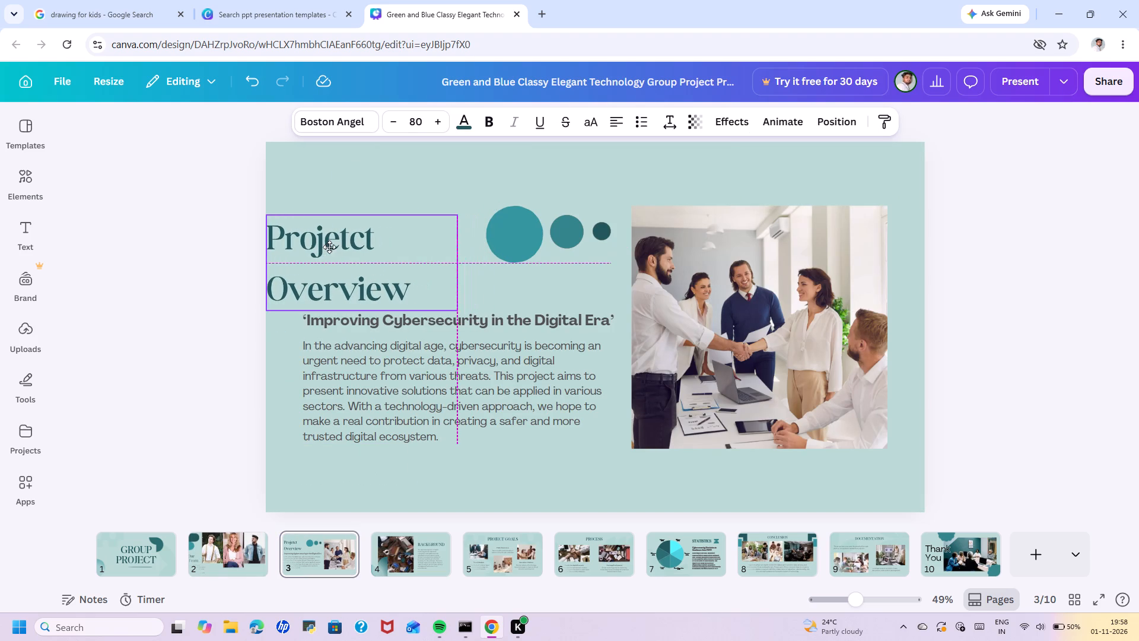
pyautogui.moveTo(329, 247); pyautogui.dragTo(329, 247)
pyautogui.moveTo(421, 370); pyautogui.dragTo(378, 376)
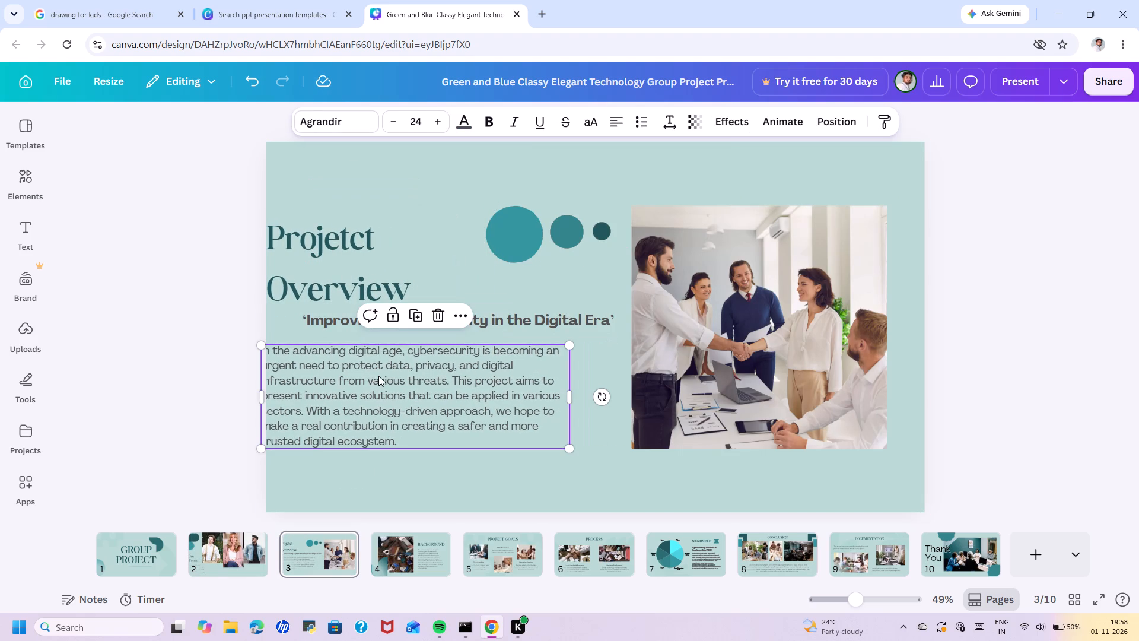
pyautogui.moveTo(380, 376); pyautogui.dragTo(388, 374)
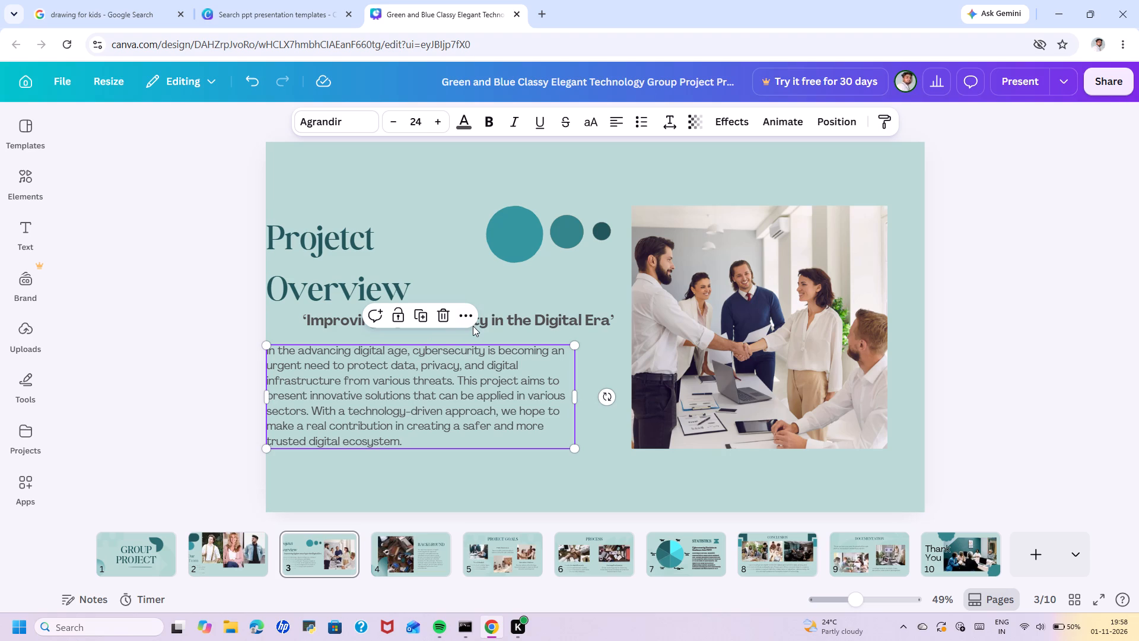
pyautogui.moveTo(501, 322); pyautogui.dragTo(462, 331)
# Shift page 3's handshake photo slightly left, closer to the text, keeping its height on the slide.
pyautogui.moveTo(659, 295); pyautogui.dragTo(648, 297)
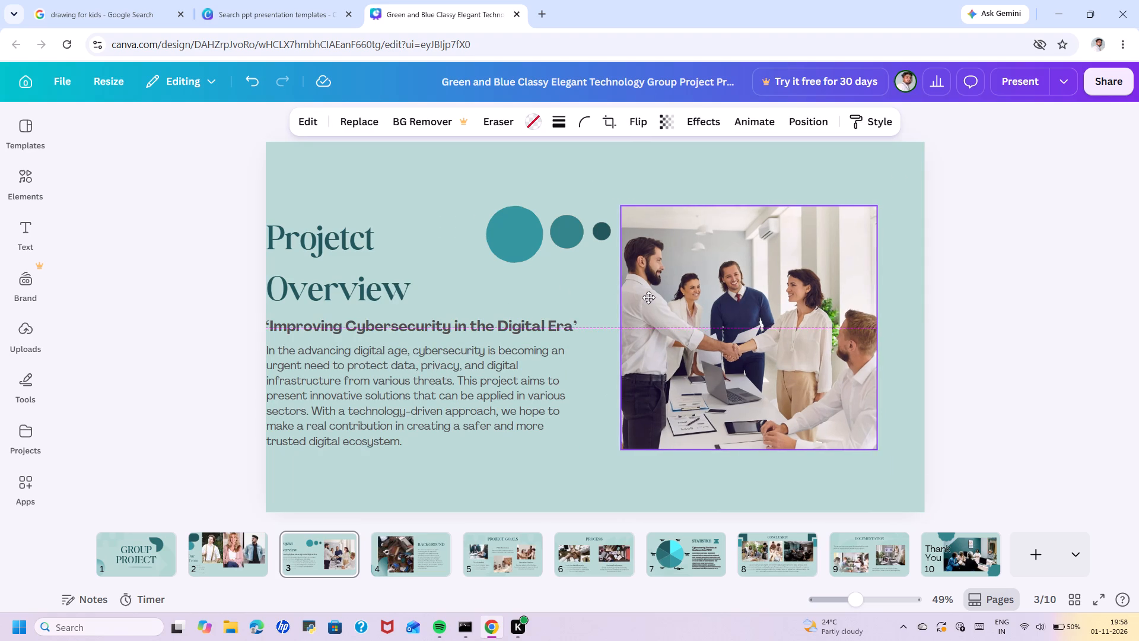
pyautogui.moveTo(648, 297); pyautogui.dragTo(645, 297)
# On page 4, move both desk photos to the slide's left edge, stacked directly one above the other.
pyautogui.click(409, 540)
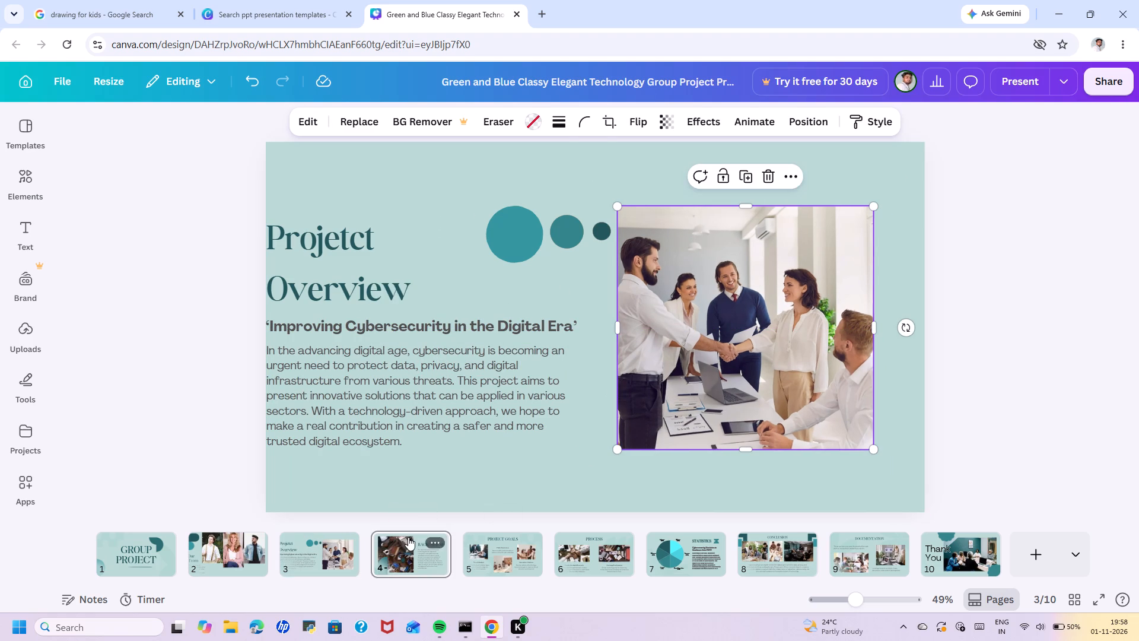
pyautogui.moveTo(424, 275); pyautogui.dragTo(385, 272)
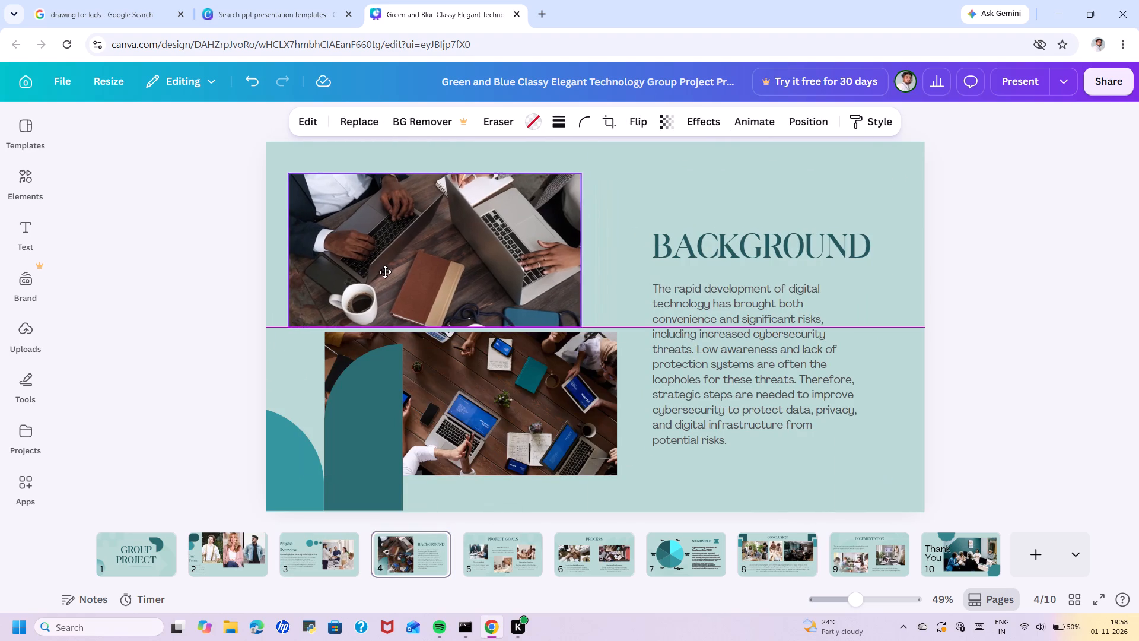
pyautogui.moveTo(385, 272); pyautogui.dragTo(362, 273)
pyautogui.moveTo(466, 385); pyautogui.dragTo(464, 385)
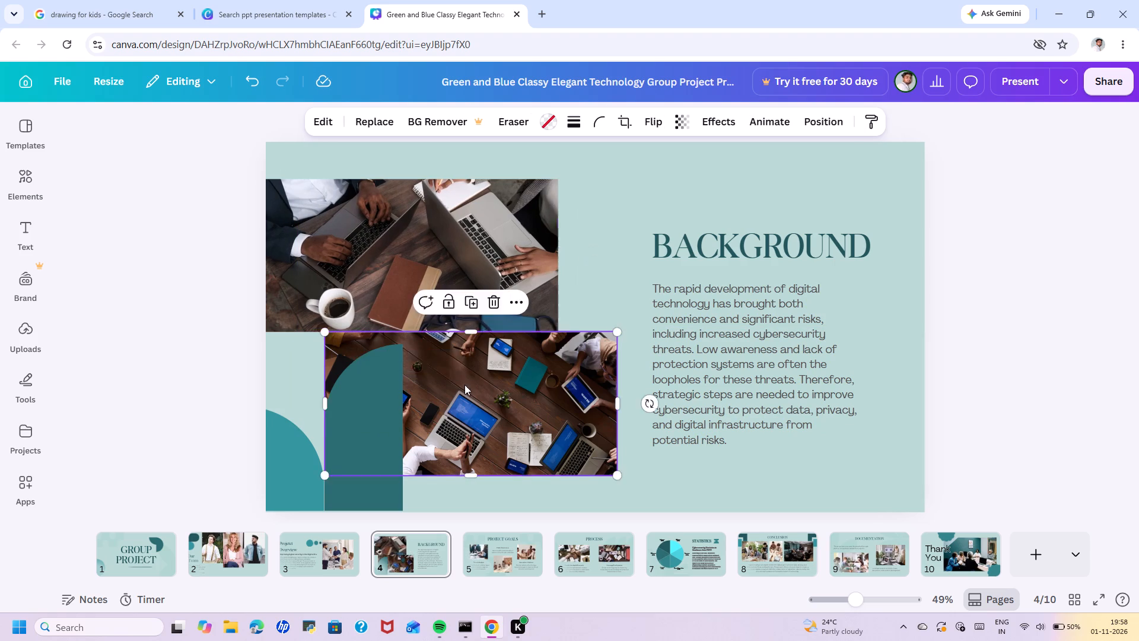
pyautogui.moveTo(464, 385); pyautogui.dragTo(408, 386)
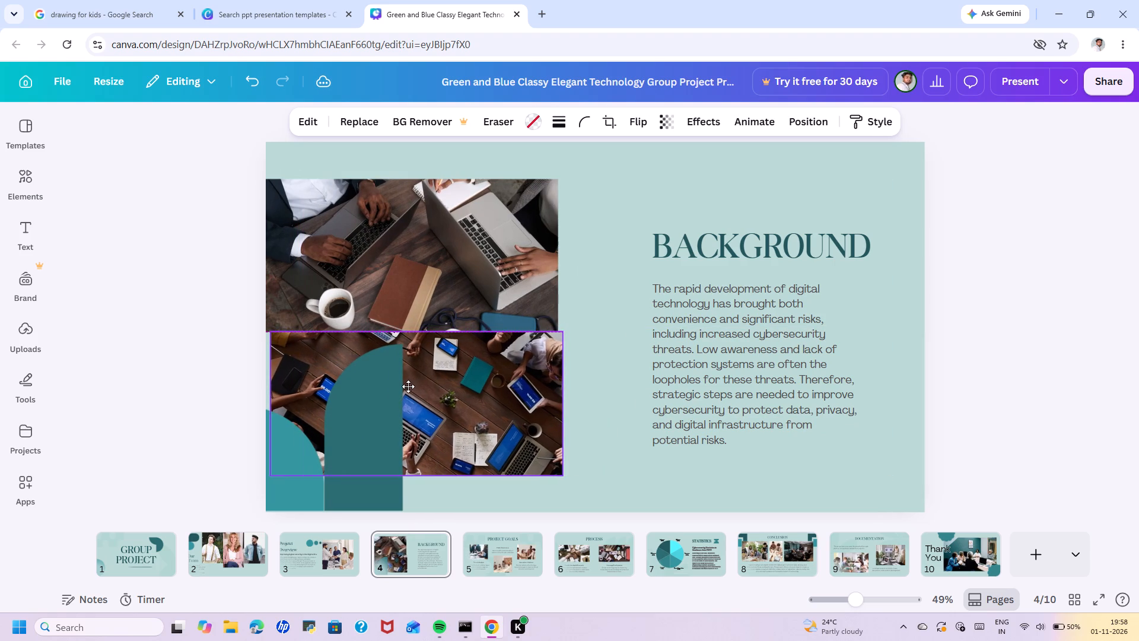
pyautogui.moveTo(408, 386); pyautogui.dragTo(407, 388)
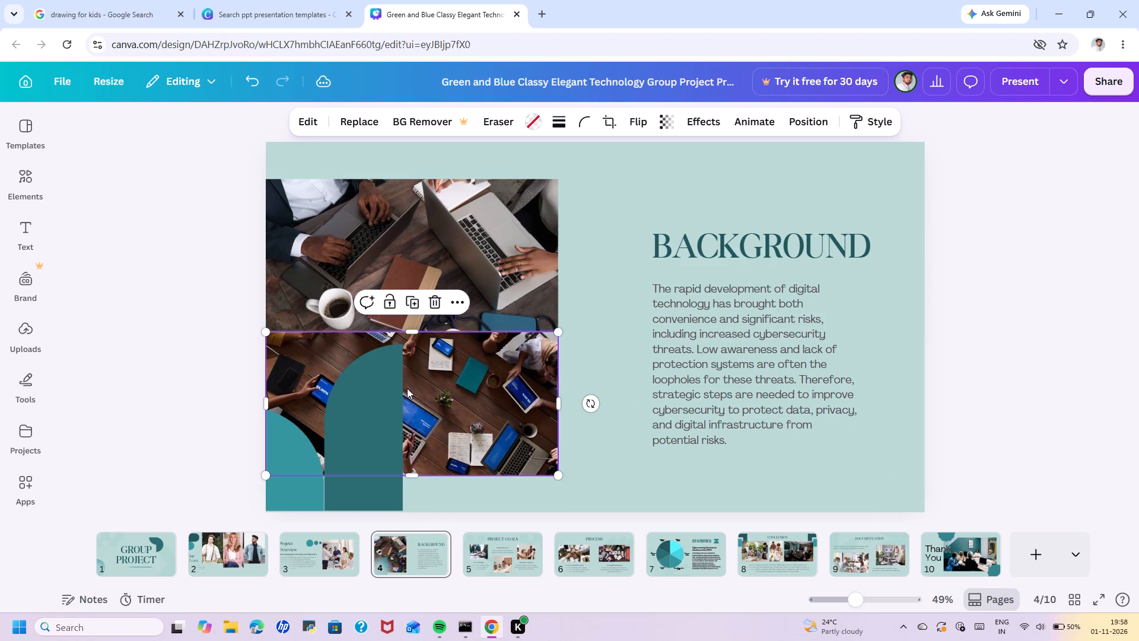
# Move page 4's BACKGROUND heading and paragraph up and left beside the upper photo, with their left edges aligned.
pyautogui.moveTo(677, 243); pyautogui.dragTo(655, 239)
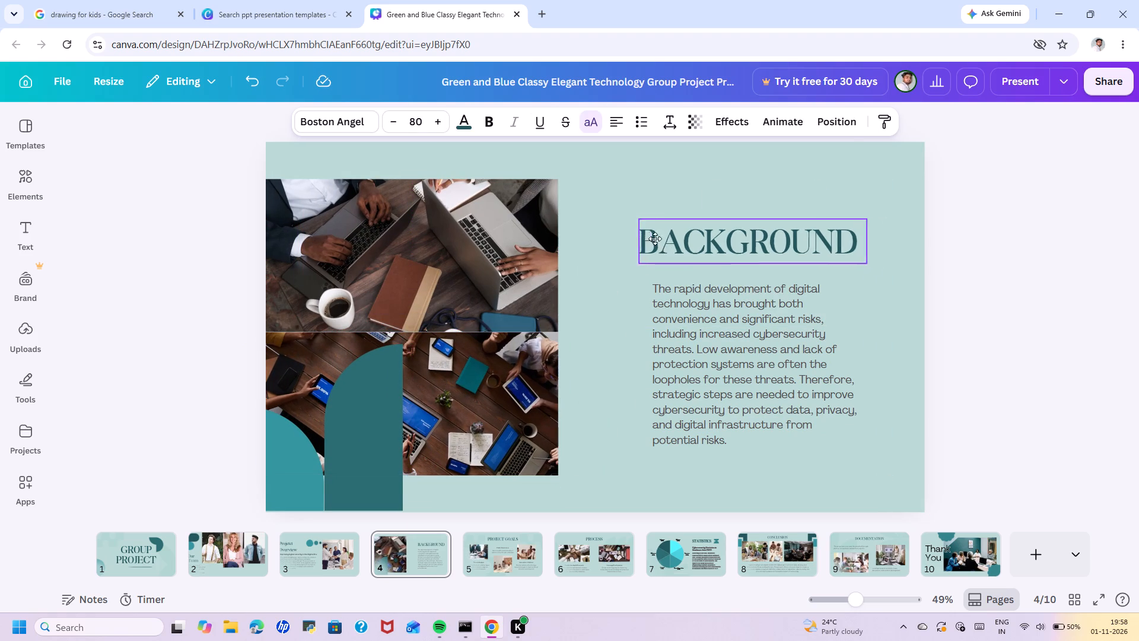
pyautogui.moveTo(655, 239); pyautogui.dragTo(593, 202)
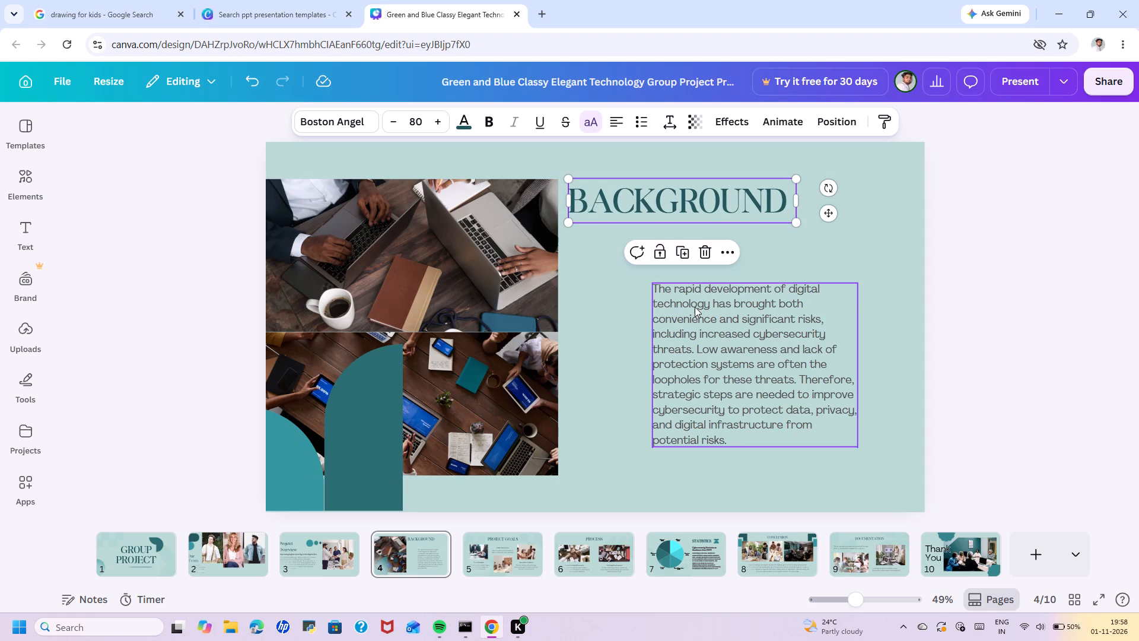
pyautogui.moveTo(688, 304); pyautogui.dragTo(611, 265)
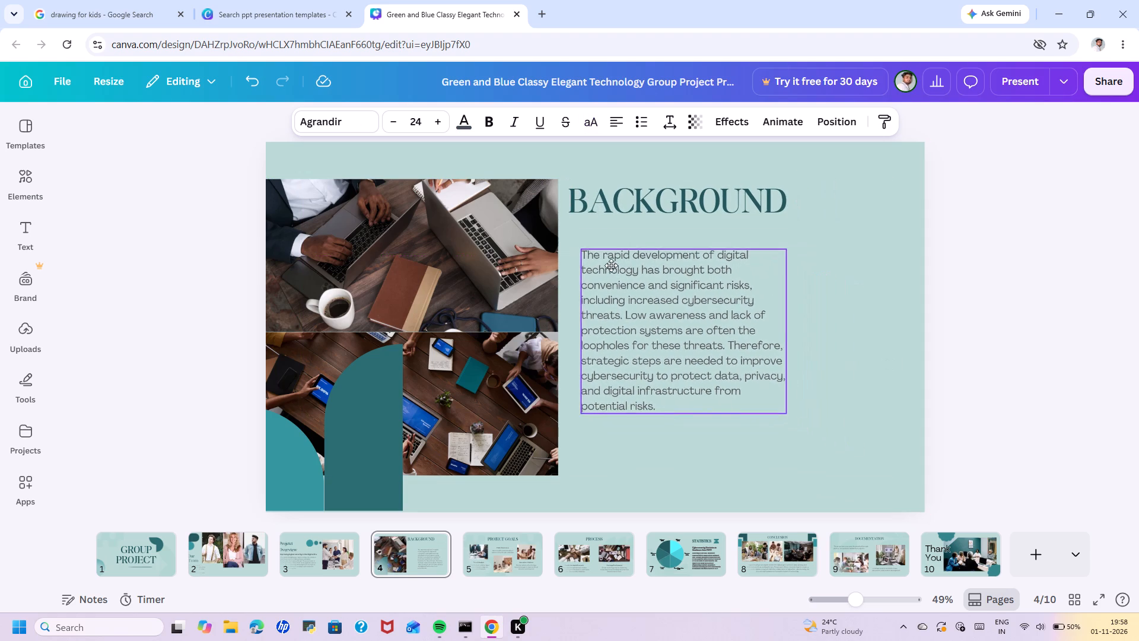
pyautogui.moveTo(611, 265); pyautogui.dragTo(601, 242)
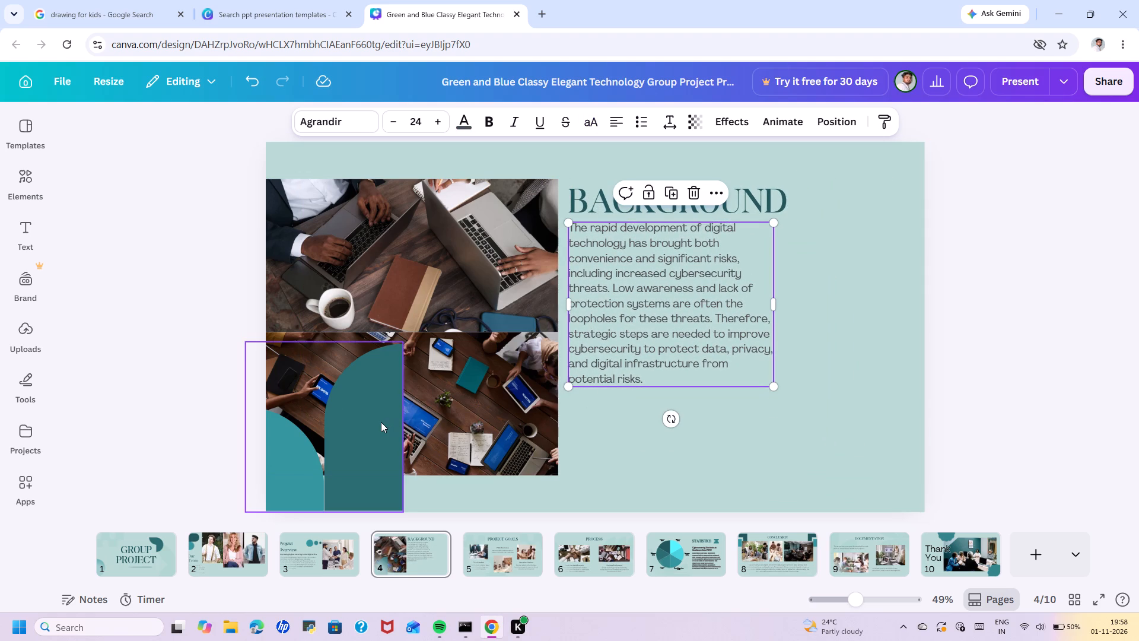
# Move page 4's teal arch graphic off the lower photo into the slide's bottom-right corner.
pyautogui.moveTo(381, 421); pyautogui.dragTo(614, 427)
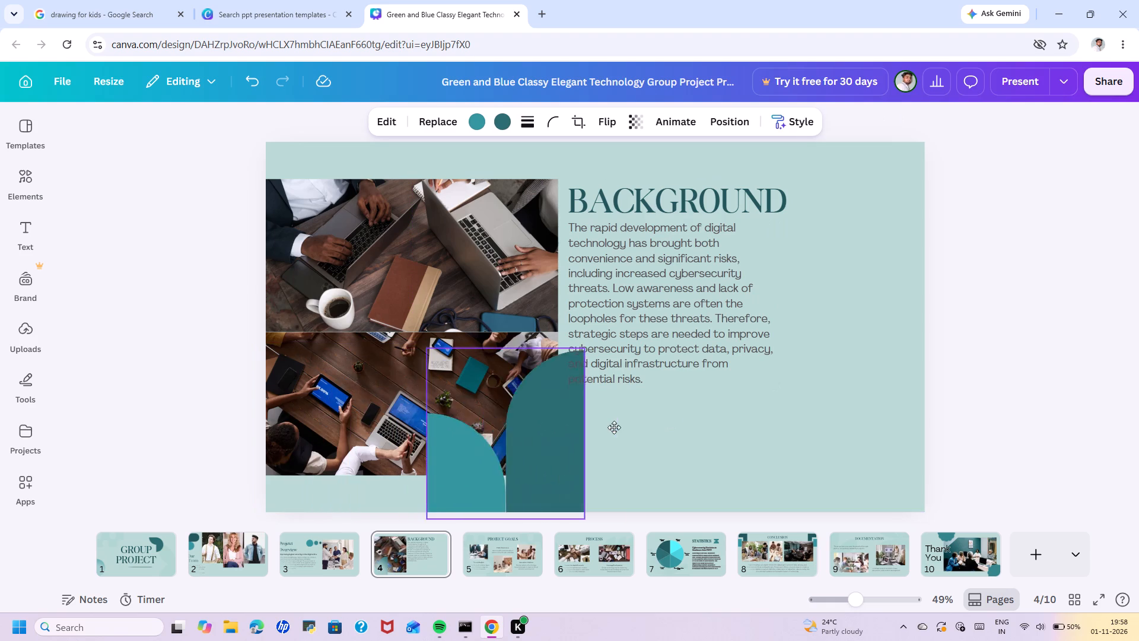
pyautogui.moveTo(614, 427); pyautogui.dragTo(871, 417)
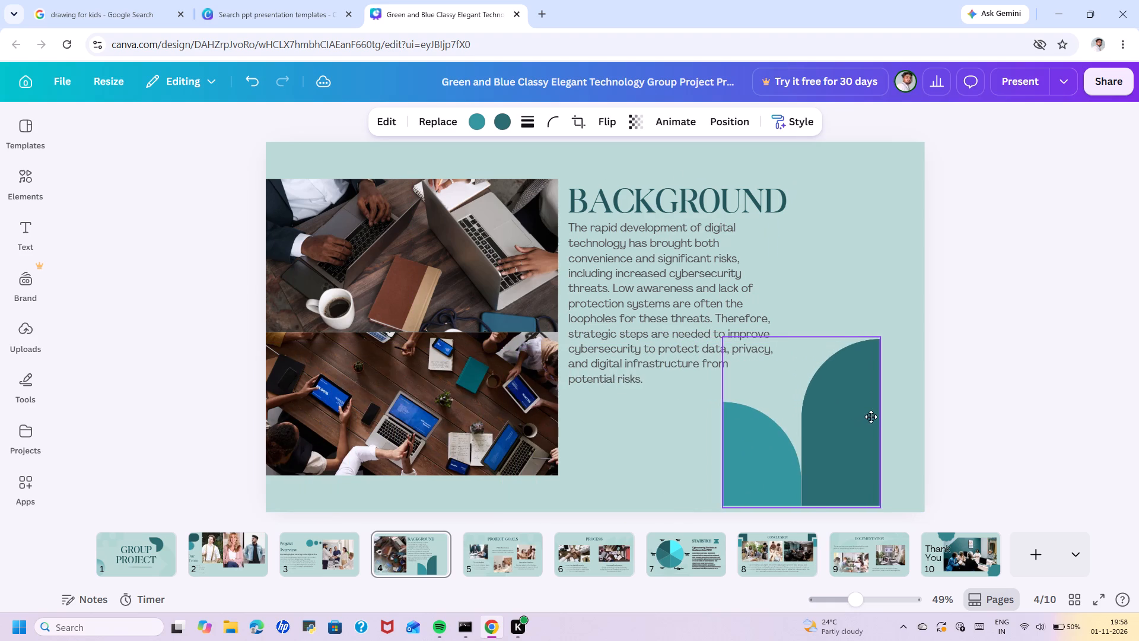
pyautogui.moveTo(871, 417); pyautogui.dragTo(899, 418)
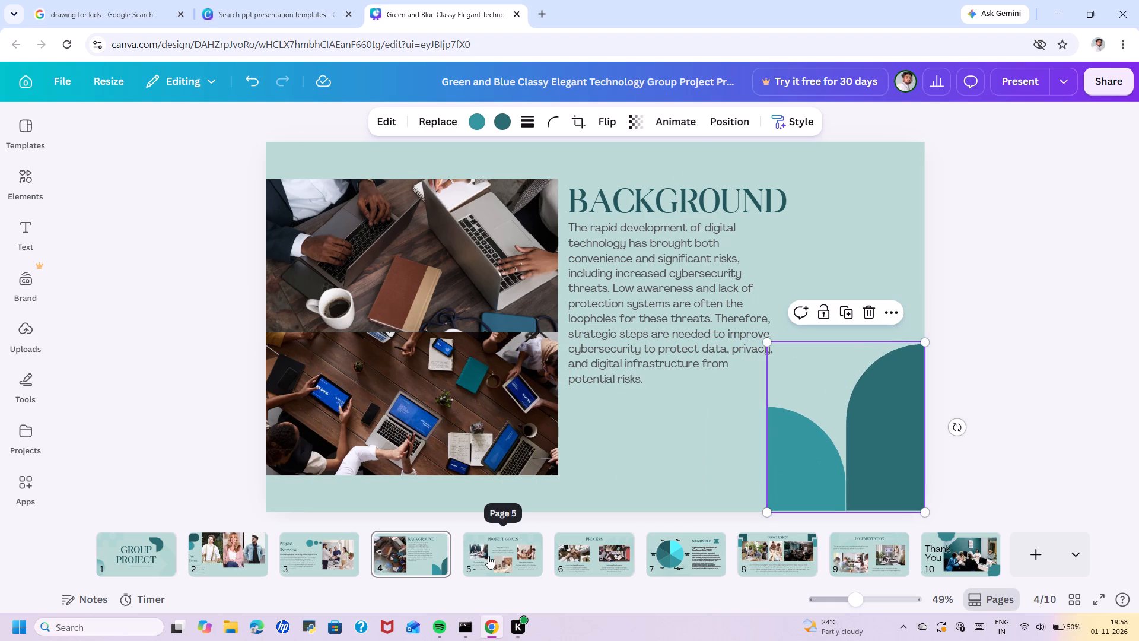
# On page 5, move the Threat Analysis photo, heading and description to the slide's left edge, with the text closely stacked below the photo.
pyautogui.click(488, 556)
pyautogui.moveTo(434, 299); pyautogui.dragTo(386, 271)
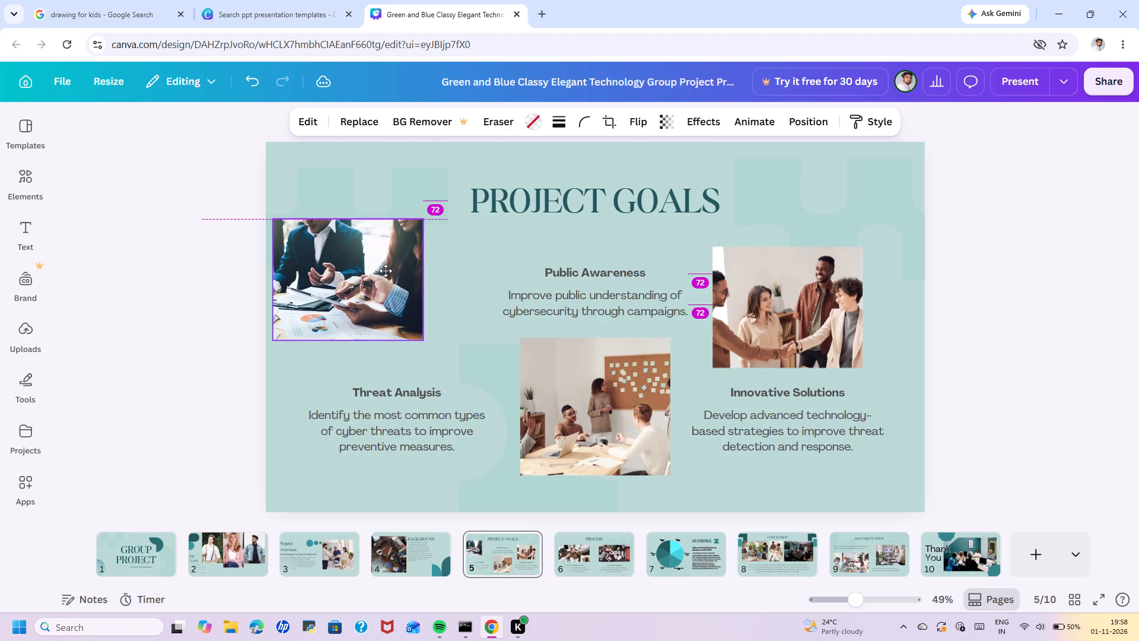
pyautogui.moveTo(386, 271); pyautogui.dragTo(380, 272)
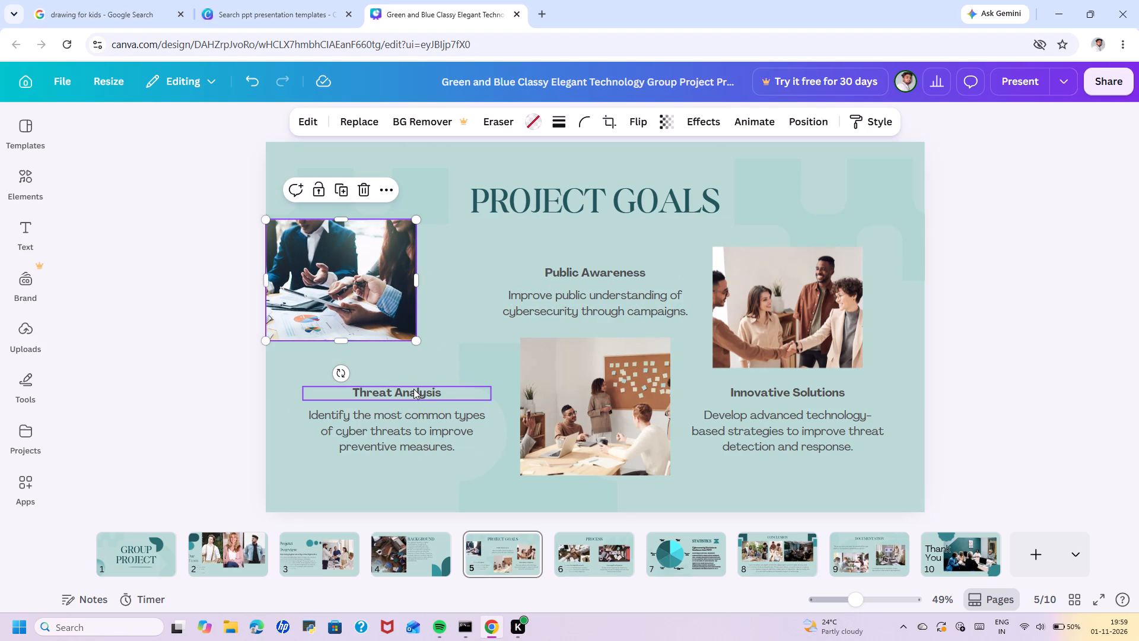
pyautogui.moveTo(405, 398); pyautogui.dragTo(366, 388)
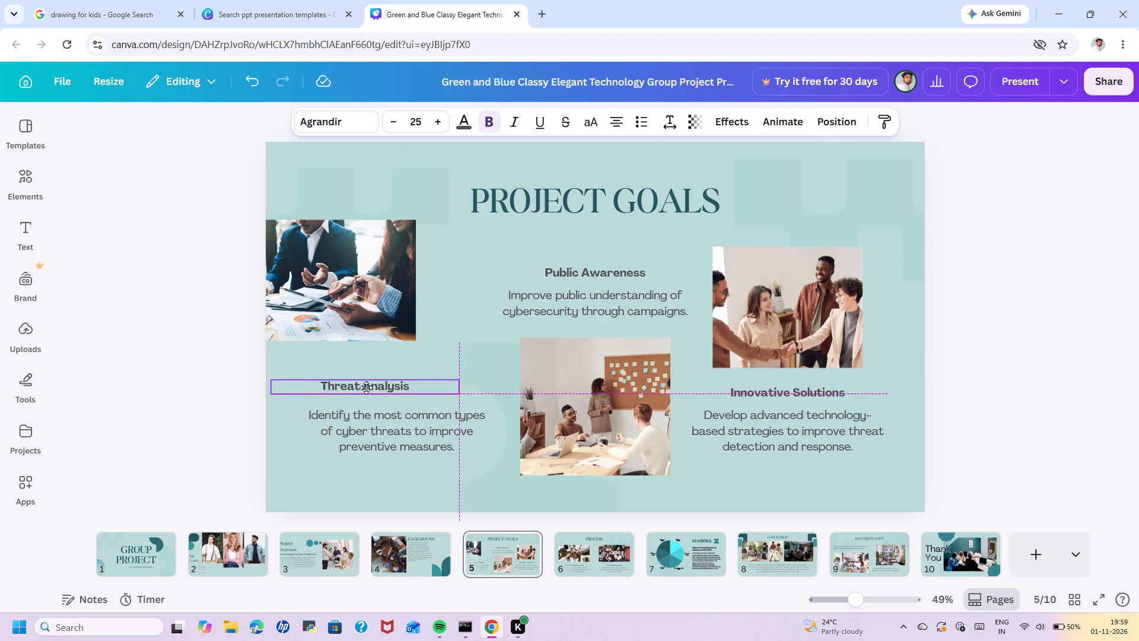
pyautogui.moveTo(366, 388); pyautogui.dragTo(367, 373)
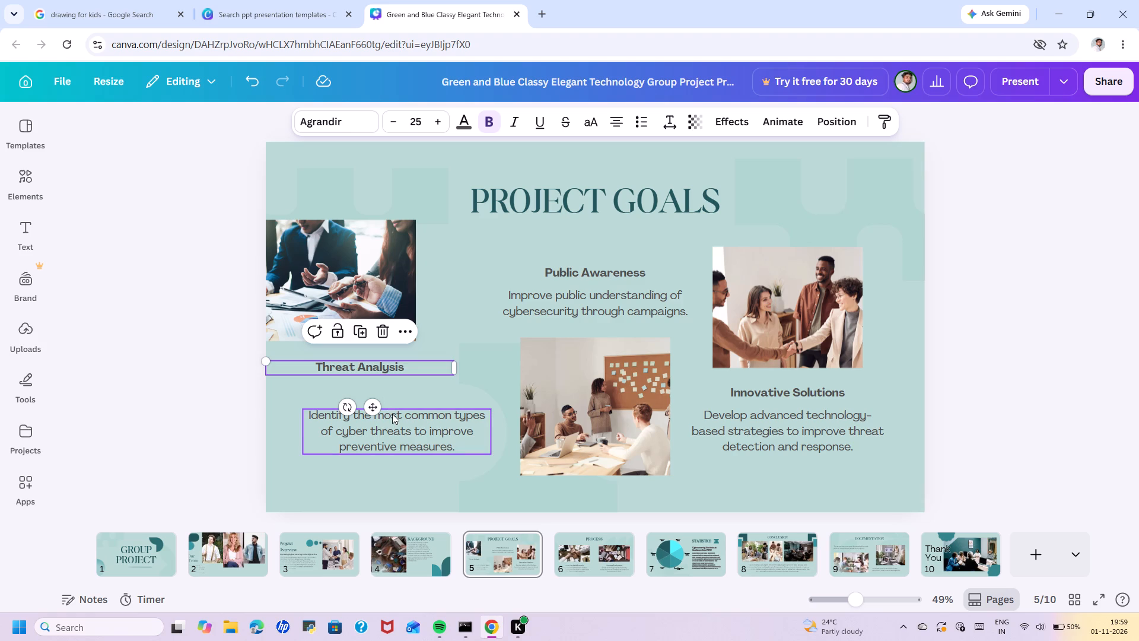
pyautogui.moveTo(392, 414); pyautogui.dragTo(357, 385)
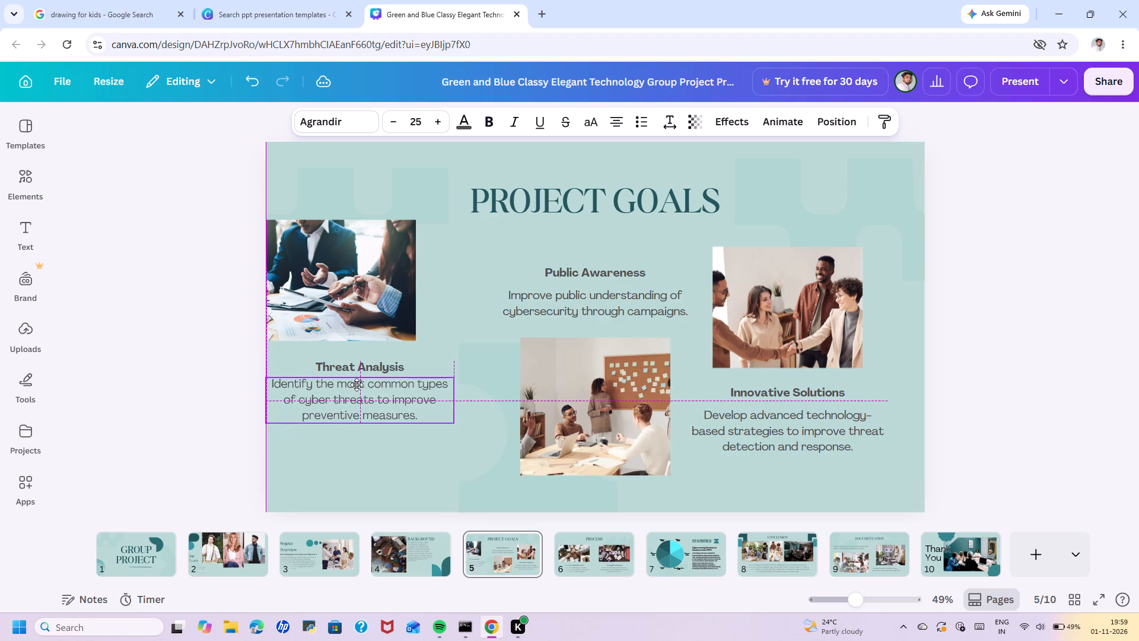
pyautogui.moveTo(357, 385); pyautogui.dragTo(355, 383)
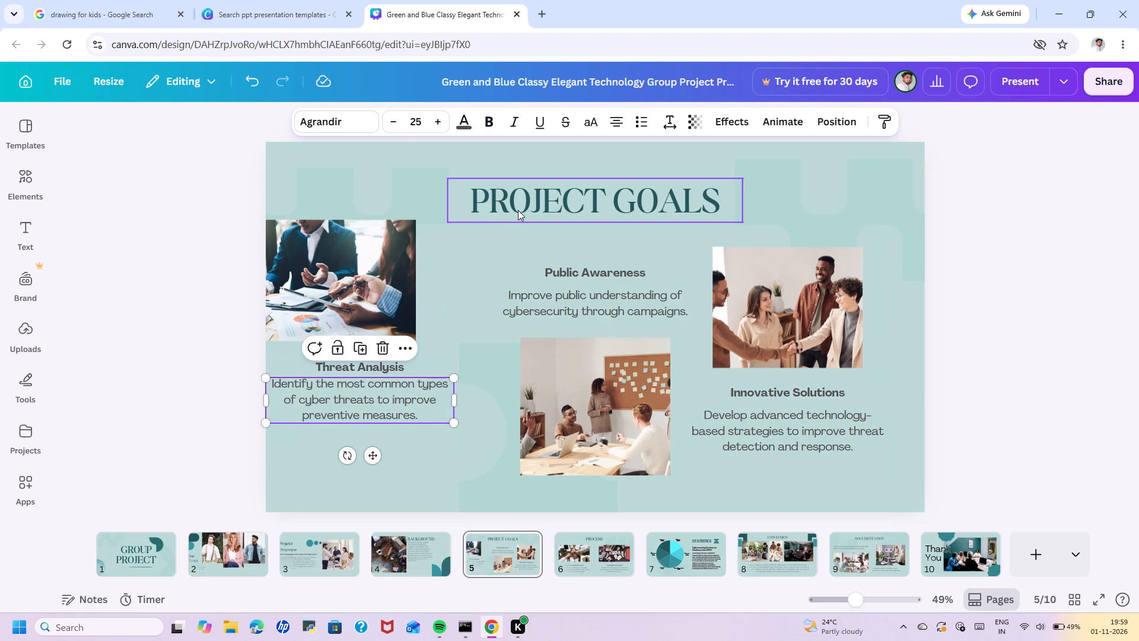
# Raise page 5's PROJECT GOALS title and the Public Awareness heading, description and photo, keeping them stacked in the slide's middle.
pyautogui.moveTo(518, 210); pyautogui.dragTo(520, 193)
pyautogui.moveTo(578, 269); pyautogui.dragTo(568, 221)
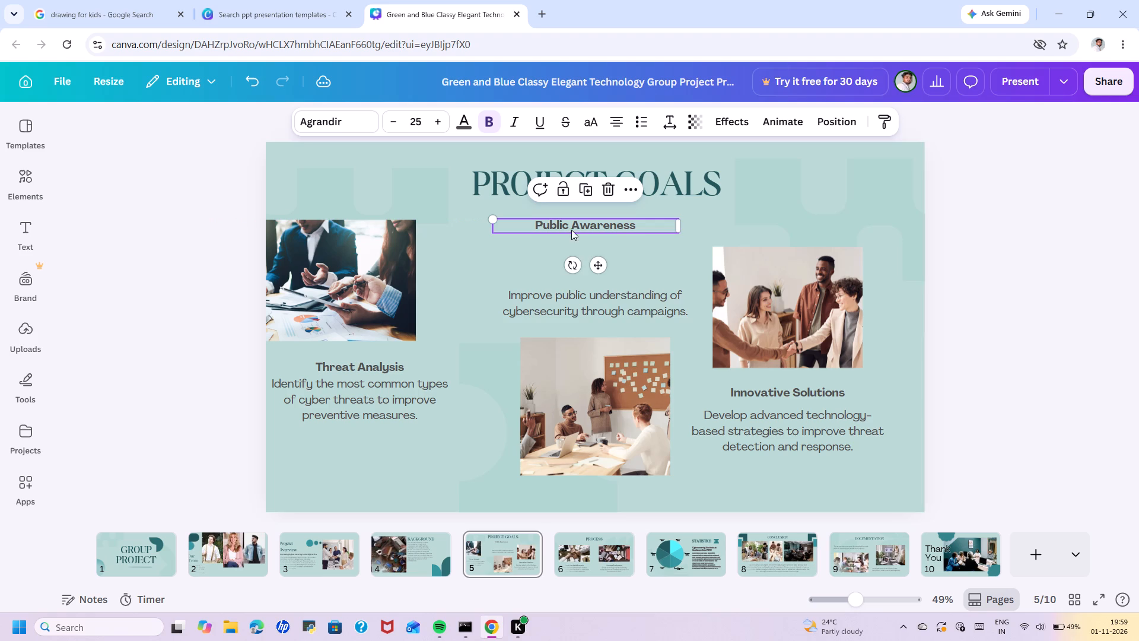
pyautogui.moveTo(597, 299); pyautogui.dragTo(579, 253)
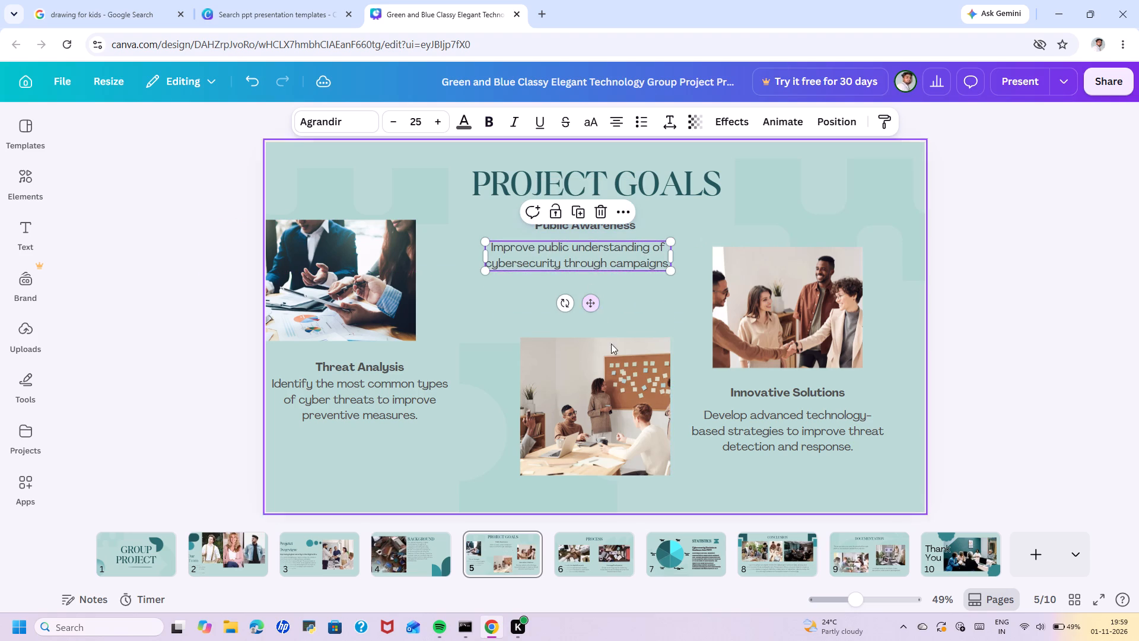
pyautogui.moveTo(613, 360); pyautogui.dragTo(586, 310)
# Move page 5's Innovative Solutions photo up near the slide's right edge and place its heading and description directly beneath it.
pyautogui.moveTo(734, 301); pyautogui.dragTo(755, 254)
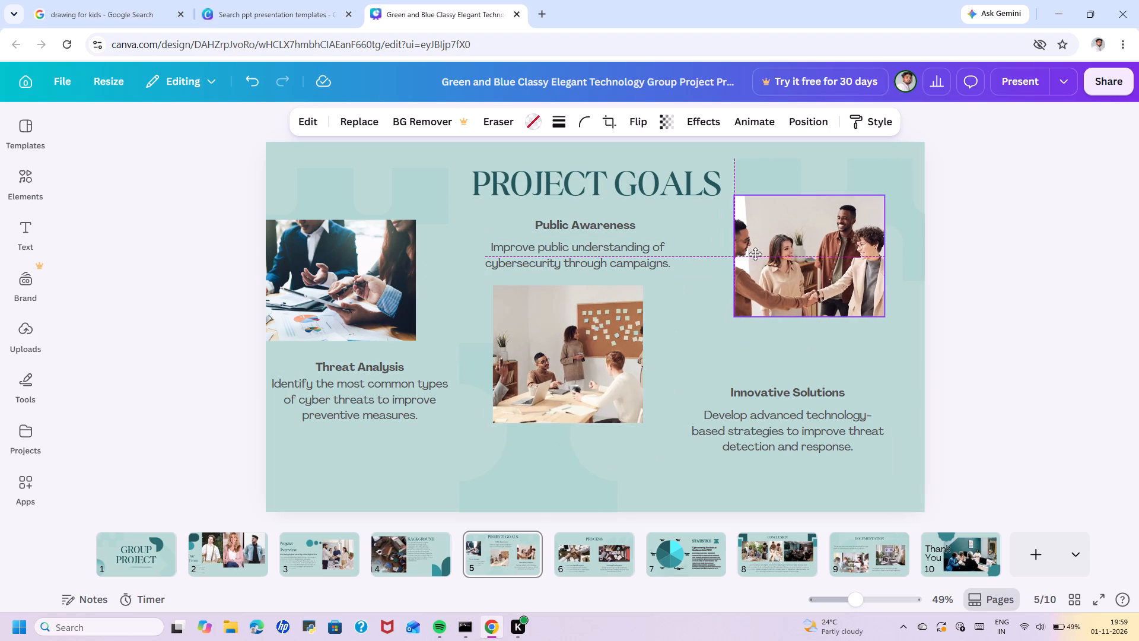
pyautogui.moveTo(755, 254); pyautogui.dragTo(787, 229)
pyautogui.moveTo(796, 388); pyautogui.dragTo(819, 309)
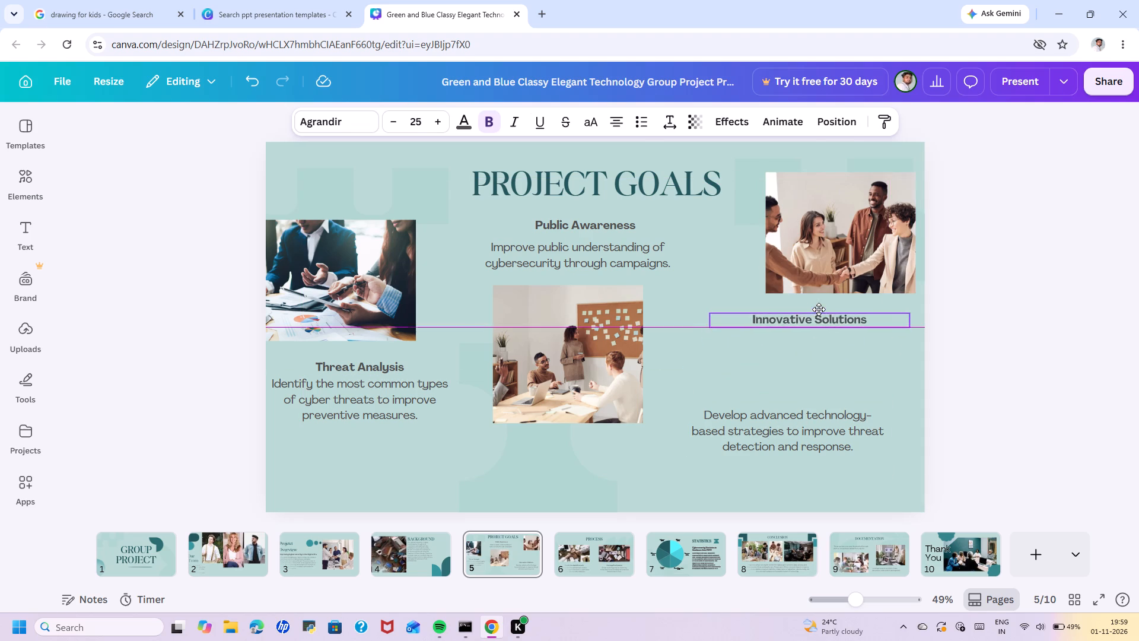
pyautogui.moveTo(819, 309); pyautogui.dragTo(835, 302)
pyautogui.moveTo(834, 424); pyautogui.dragTo(822, 380)
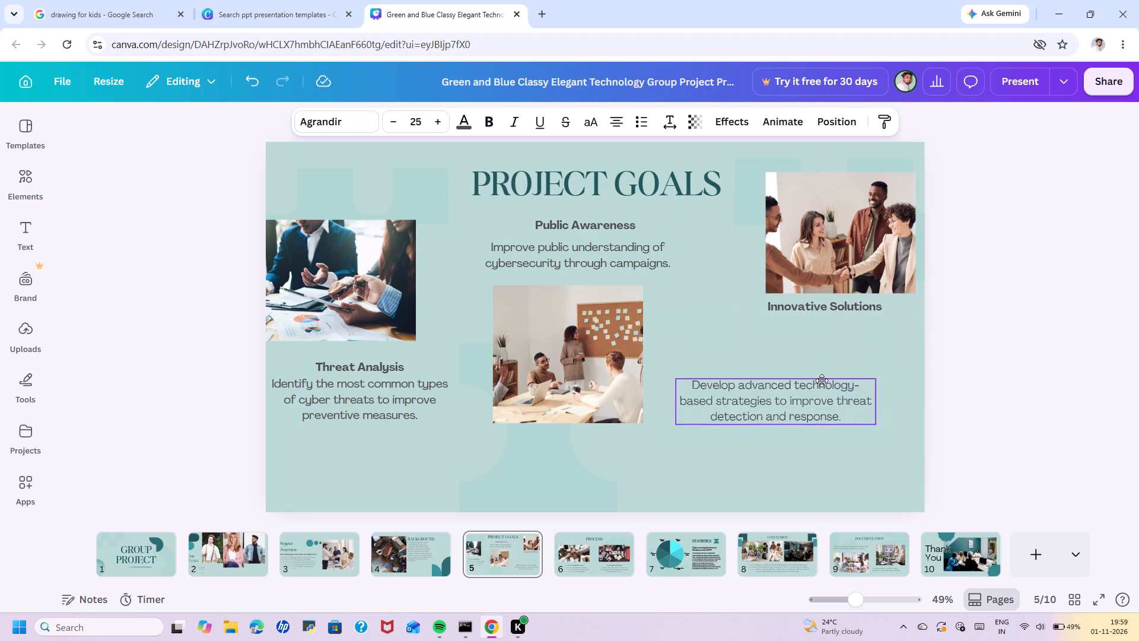
pyautogui.moveTo(822, 380); pyautogui.dragTo(861, 331)
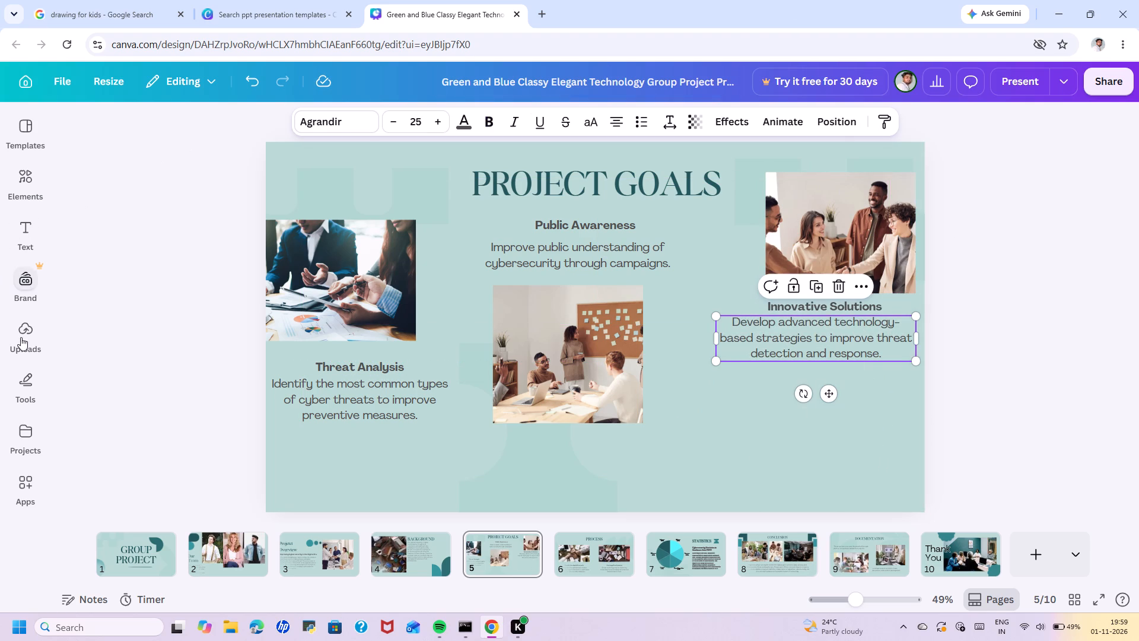
# On page 6, move the PROCESS title up to the slide's top edge, slightly right of centre.
pyautogui.click(577, 534)
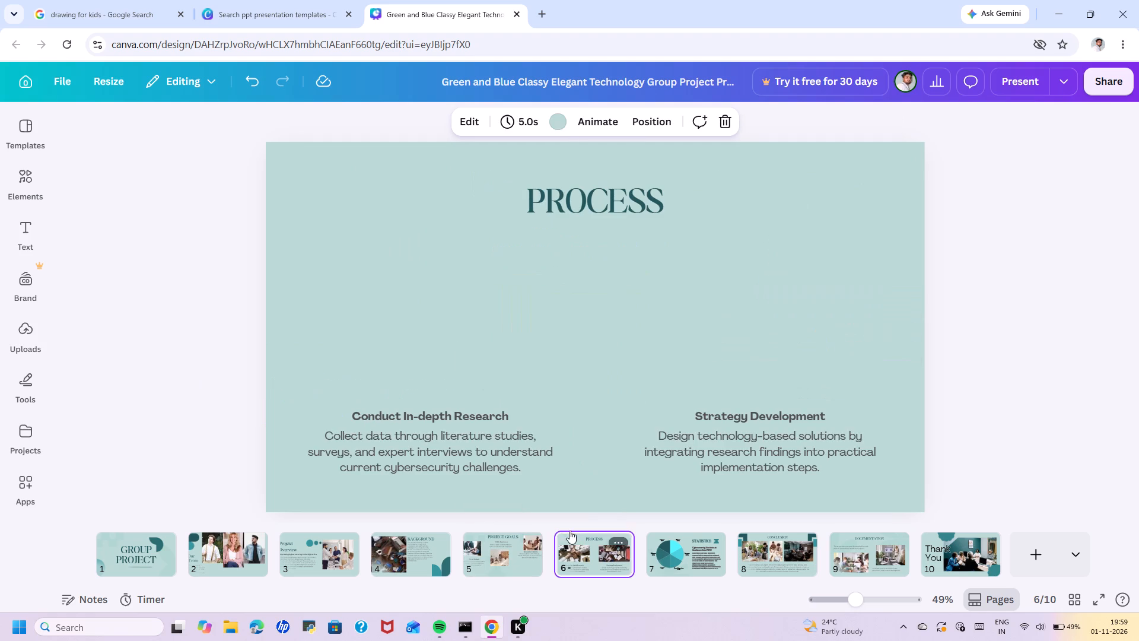
pyautogui.moveTo(567, 205); pyautogui.dragTo(586, 171)
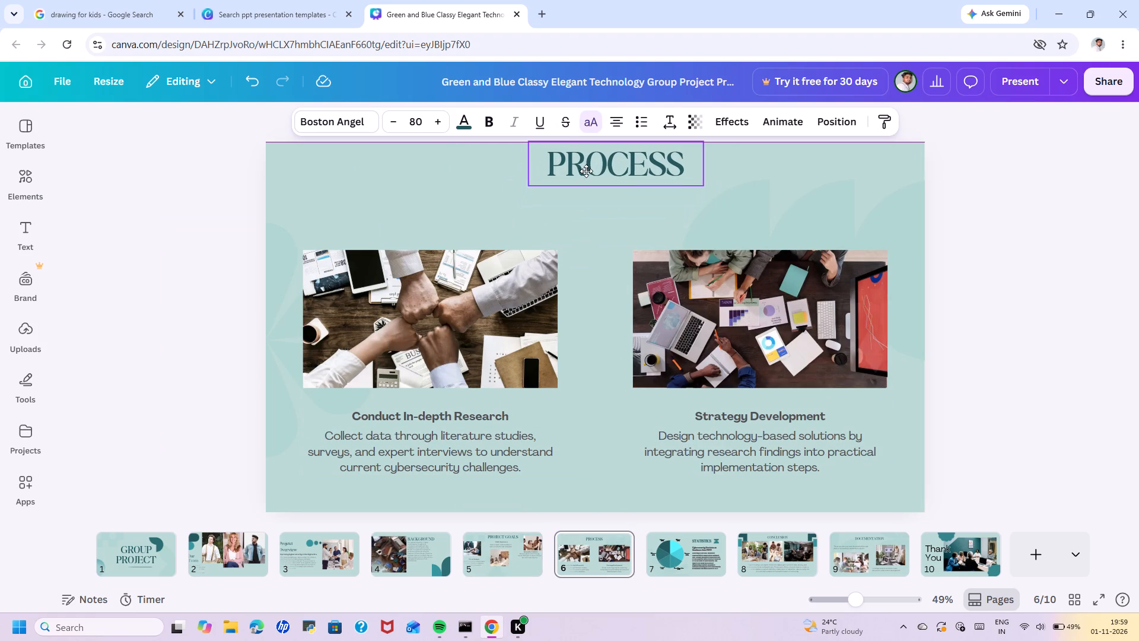
pyautogui.moveTo(586, 171); pyautogui.dragTo(586, 171)
# On page 6, raise both photos to just below the PROCESS title, level with each other, near the slide's left and right edges.
pyautogui.moveTo(501, 326); pyautogui.dragTo(483, 272)
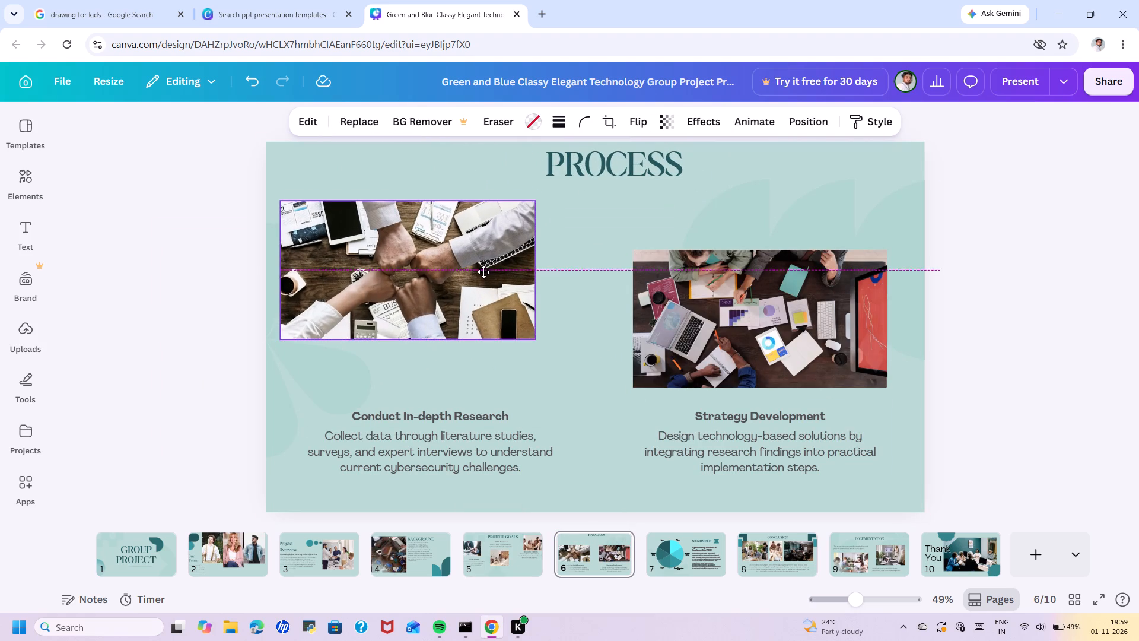
pyautogui.moveTo(483, 272); pyautogui.dragTo(466, 270)
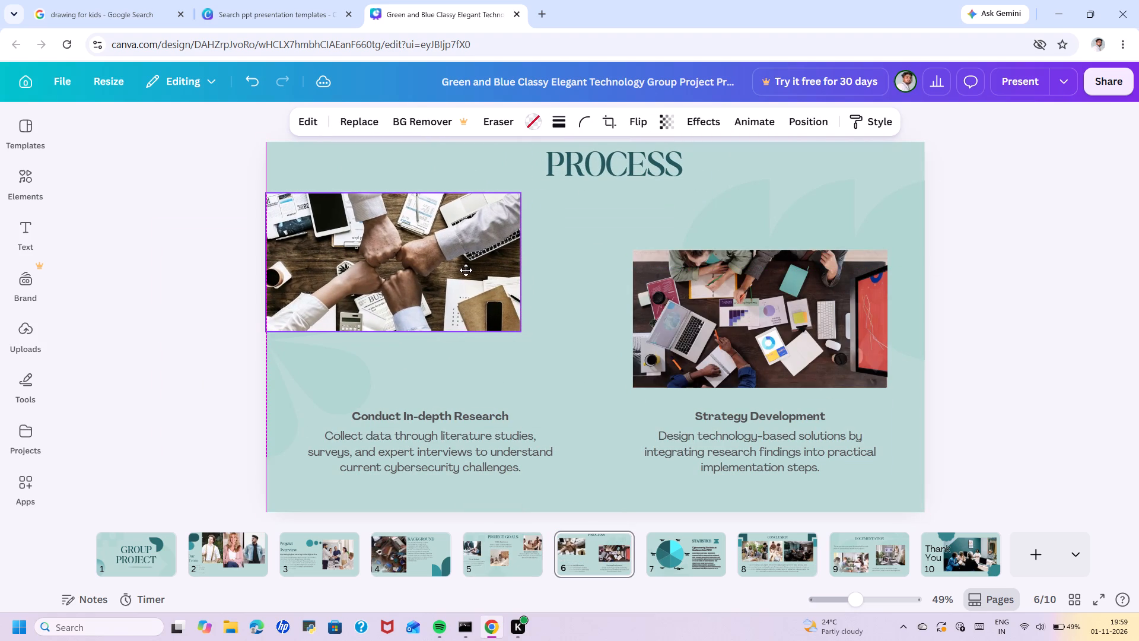
pyautogui.moveTo(466, 270); pyautogui.dragTo(468, 269)
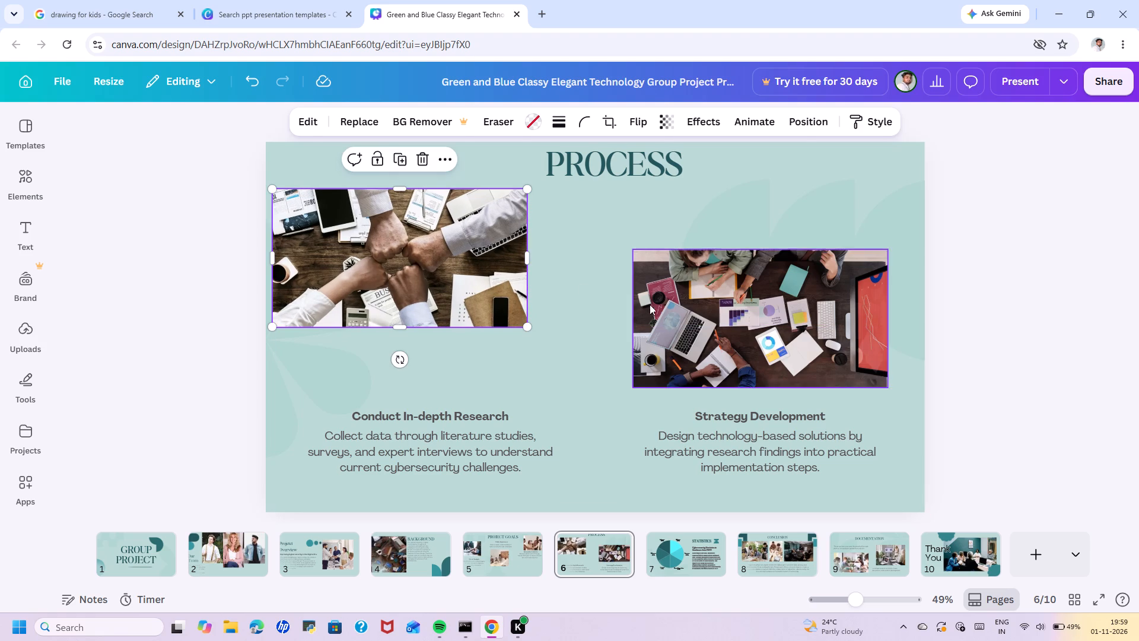
pyautogui.moveTo(653, 306); pyautogui.dragTo(672, 247)
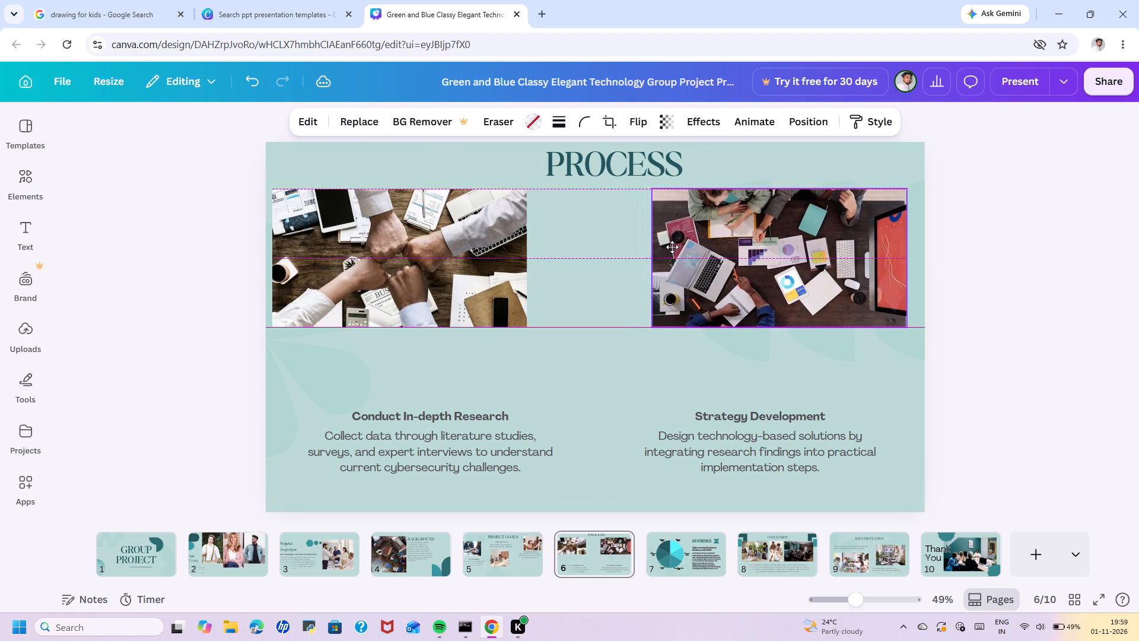
pyautogui.moveTo(672, 247); pyautogui.dragTo(687, 246)
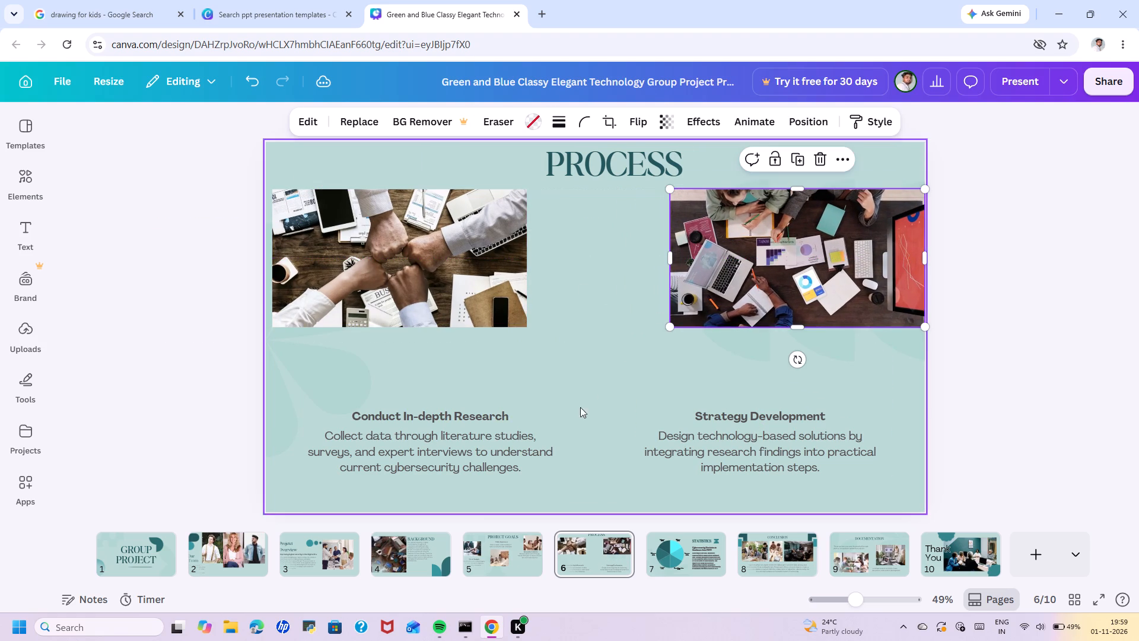
# Move page 6's Conduct In-depth Research and Strategy Development headings and their descriptions up beneath their respective photos.
pyautogui.moveTo(453, 422); pyautogui.dragTo(444, 369)
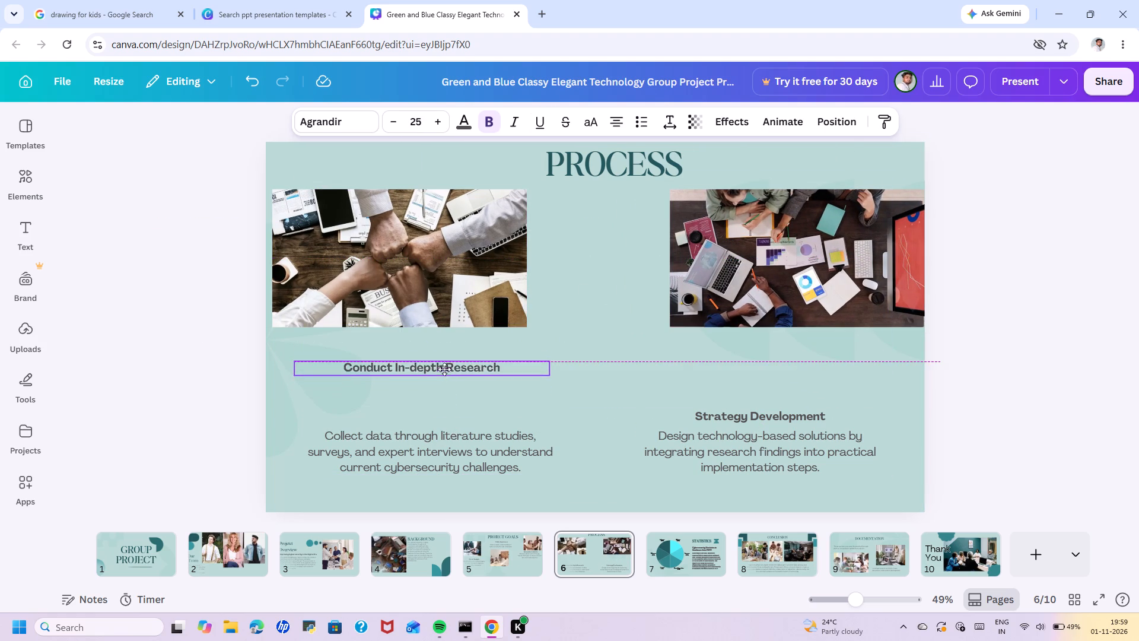
pyautogui.moveTo(444, 369); pyautogui.dragTo(428, 350)
pyautogui.moveTo(436, 438); pyautogui.dragTo(424, 379)
pyautogui.moveTo(724, 415); pyautogui.dragTo(746, 375)
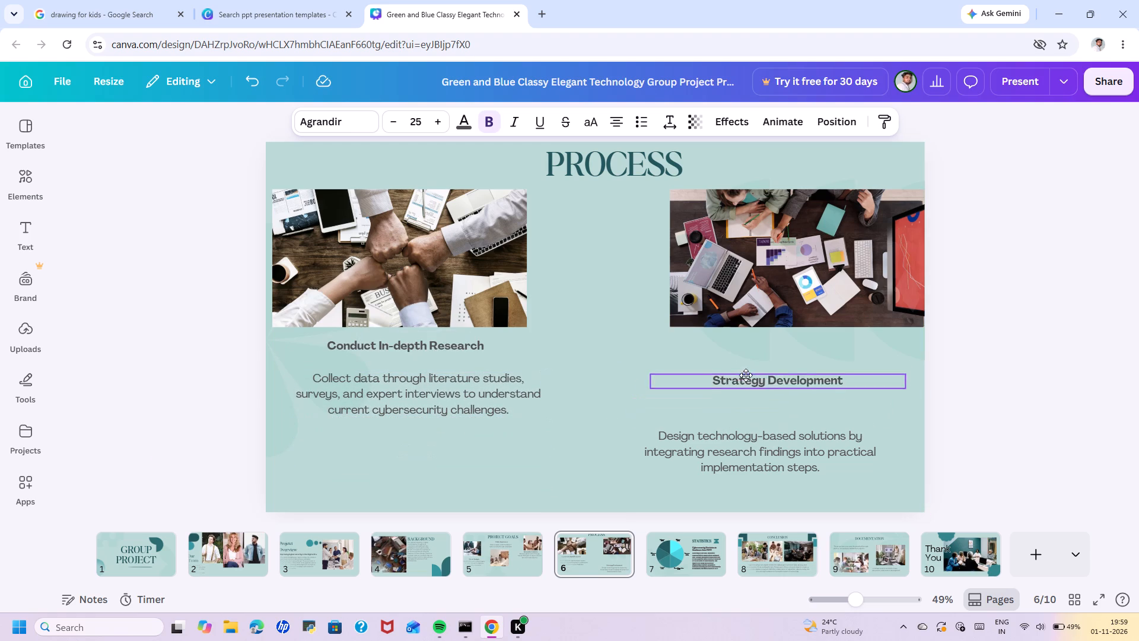
pyautogui.moveTo(746, 375); pyautogui.dragTo(762, 344)
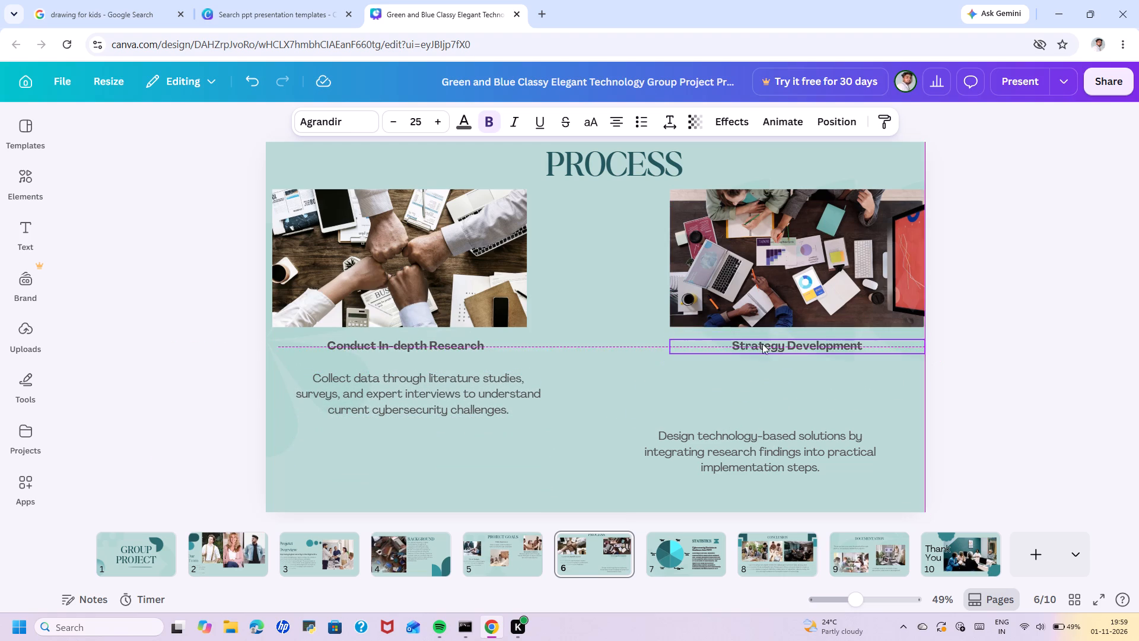
pyautogui.moveTo(755, 438); pyautogui.dragTo(775, 376)
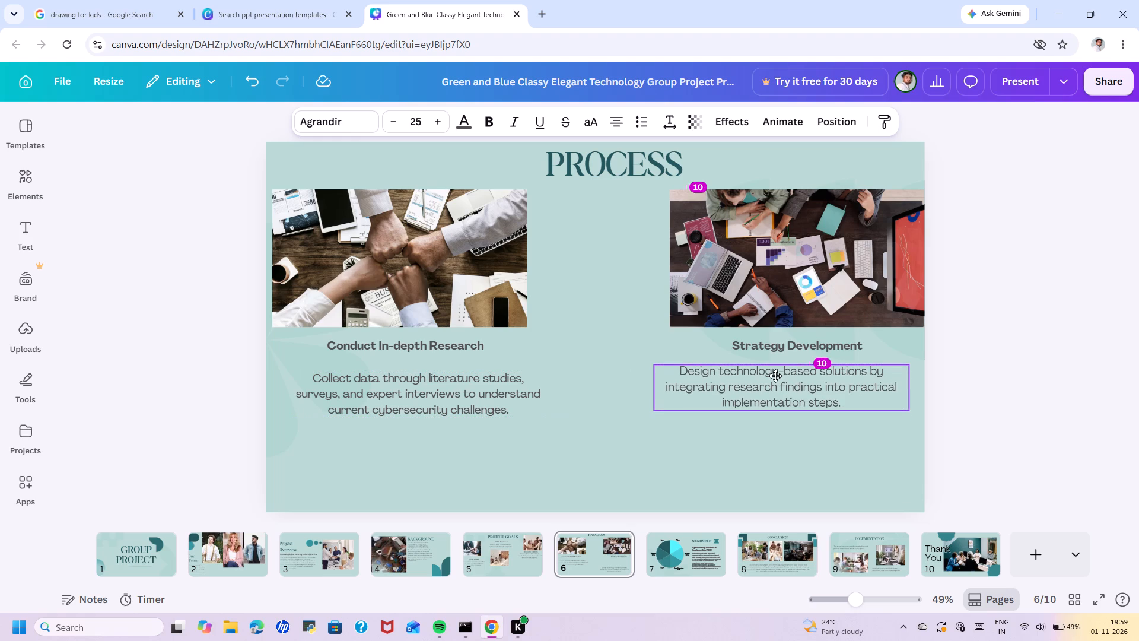
pyautogui.moveTo(775, 376); pyautogui.dragTo(775, 375)
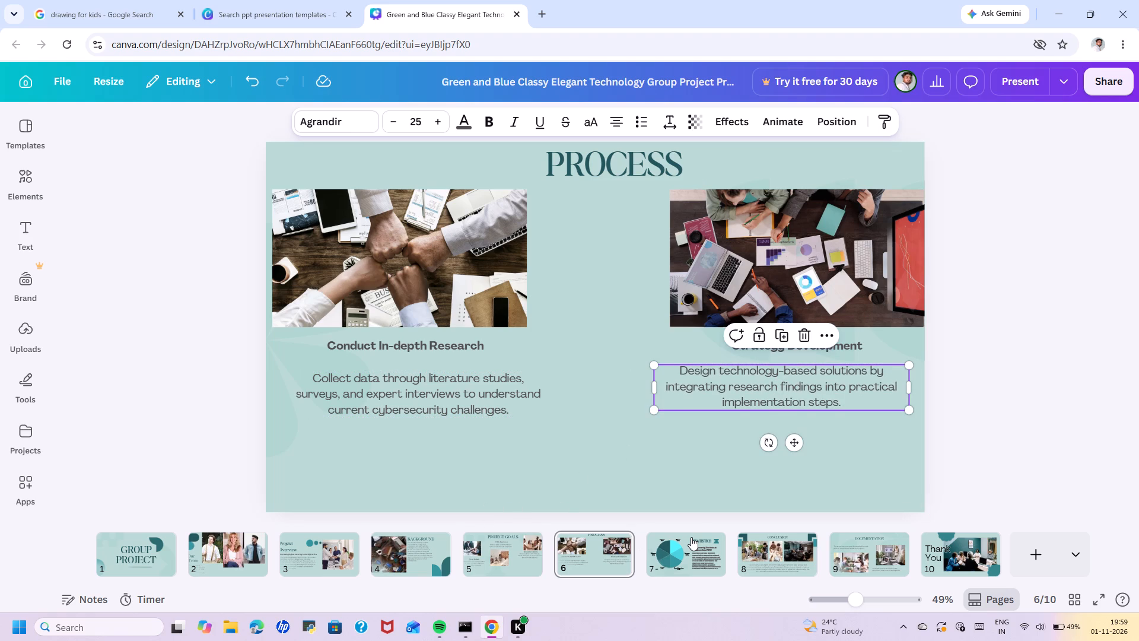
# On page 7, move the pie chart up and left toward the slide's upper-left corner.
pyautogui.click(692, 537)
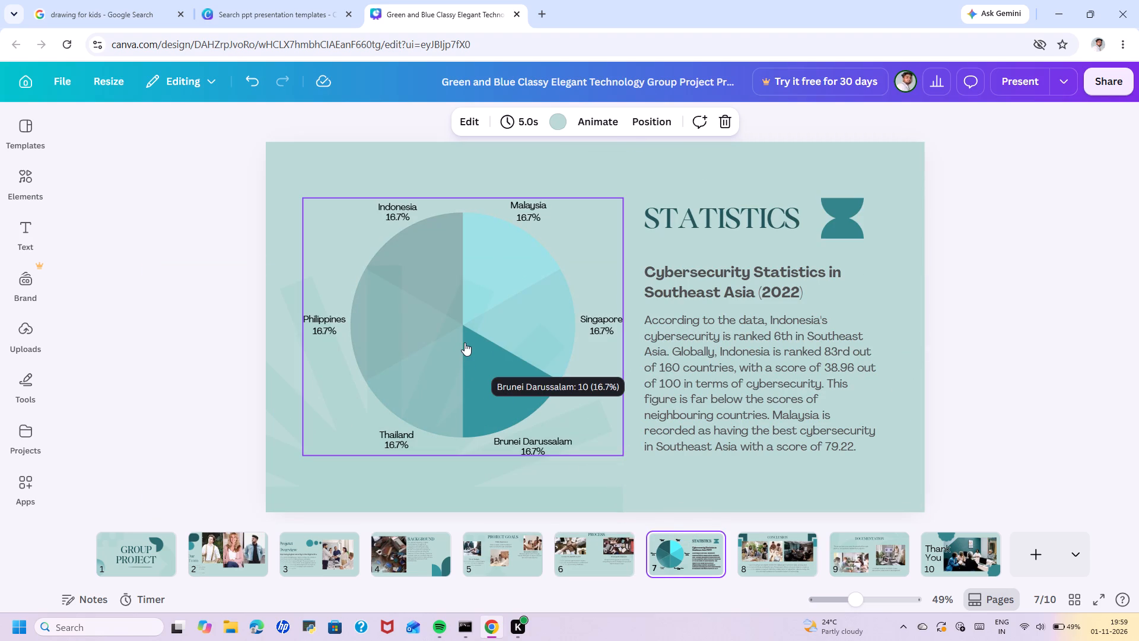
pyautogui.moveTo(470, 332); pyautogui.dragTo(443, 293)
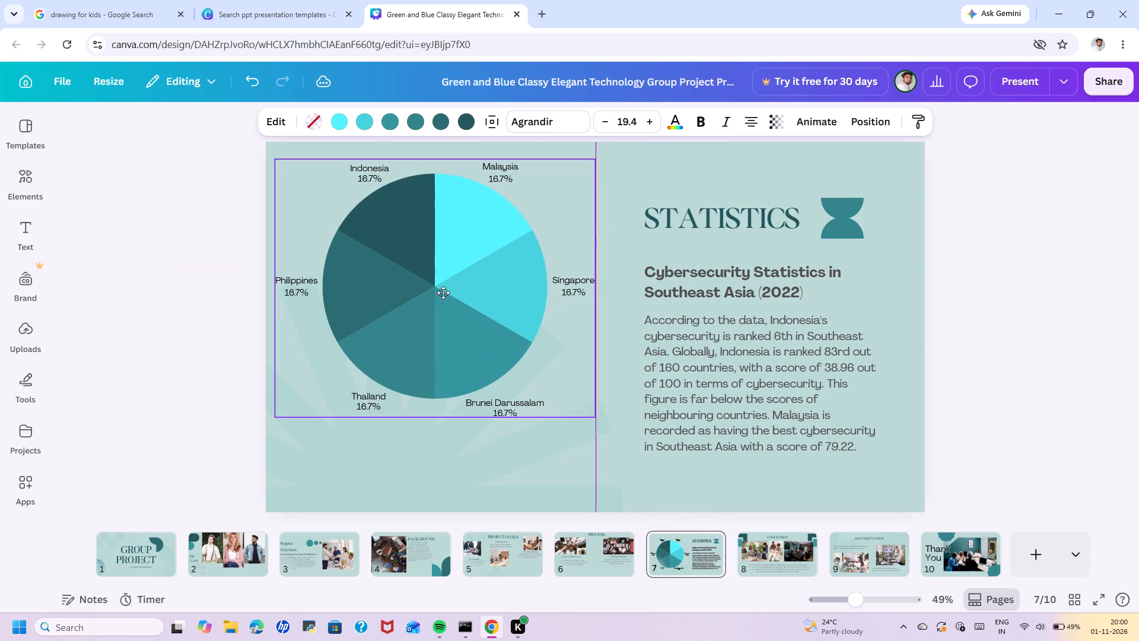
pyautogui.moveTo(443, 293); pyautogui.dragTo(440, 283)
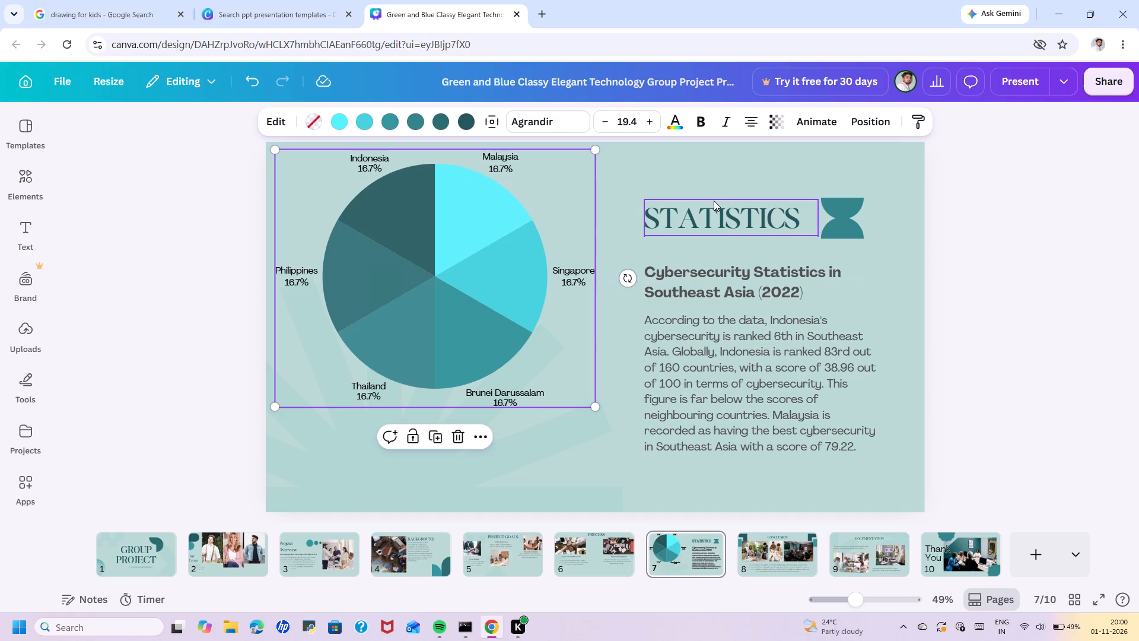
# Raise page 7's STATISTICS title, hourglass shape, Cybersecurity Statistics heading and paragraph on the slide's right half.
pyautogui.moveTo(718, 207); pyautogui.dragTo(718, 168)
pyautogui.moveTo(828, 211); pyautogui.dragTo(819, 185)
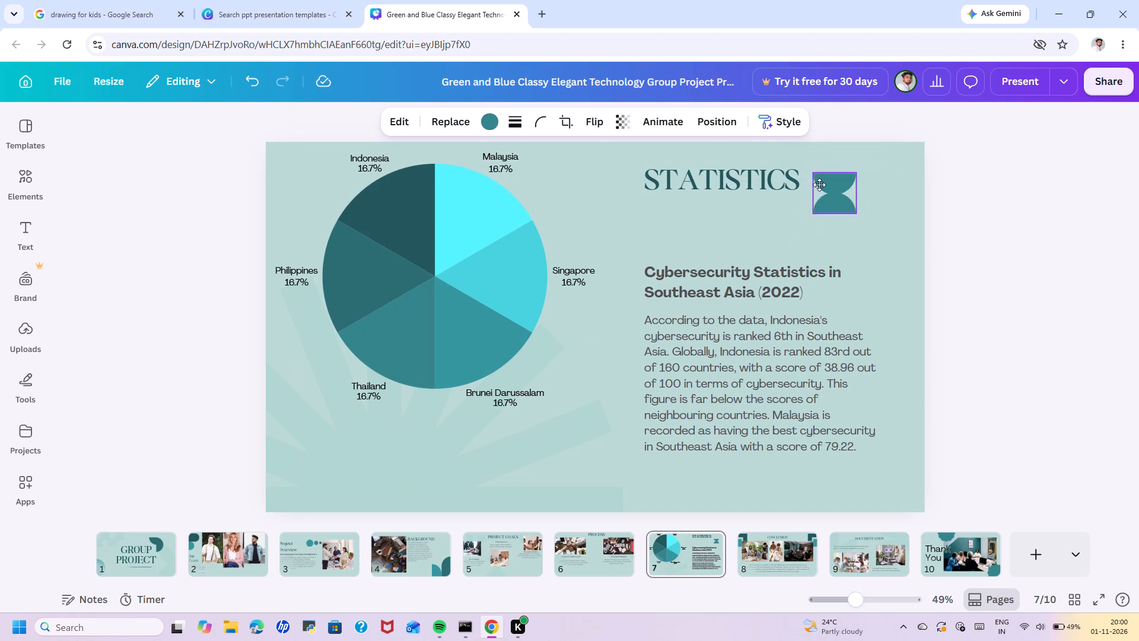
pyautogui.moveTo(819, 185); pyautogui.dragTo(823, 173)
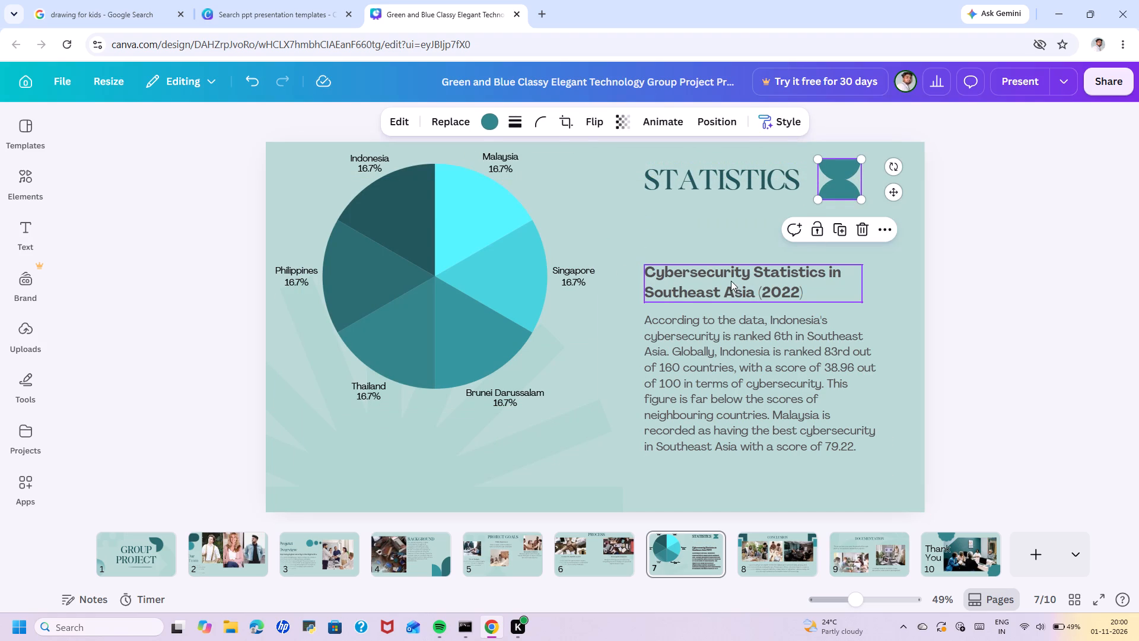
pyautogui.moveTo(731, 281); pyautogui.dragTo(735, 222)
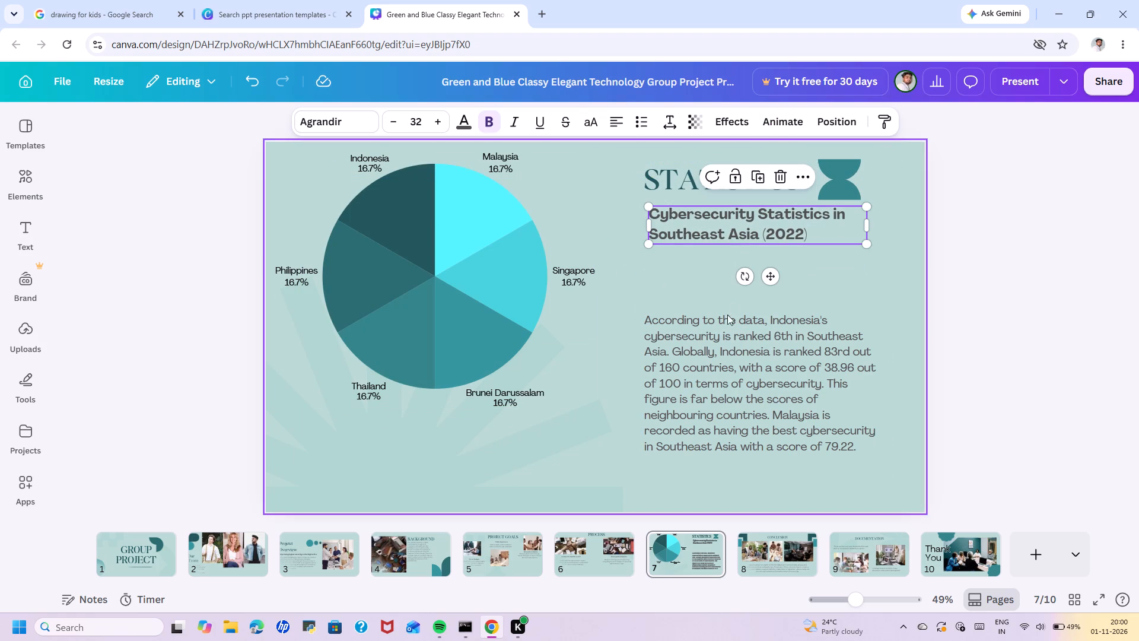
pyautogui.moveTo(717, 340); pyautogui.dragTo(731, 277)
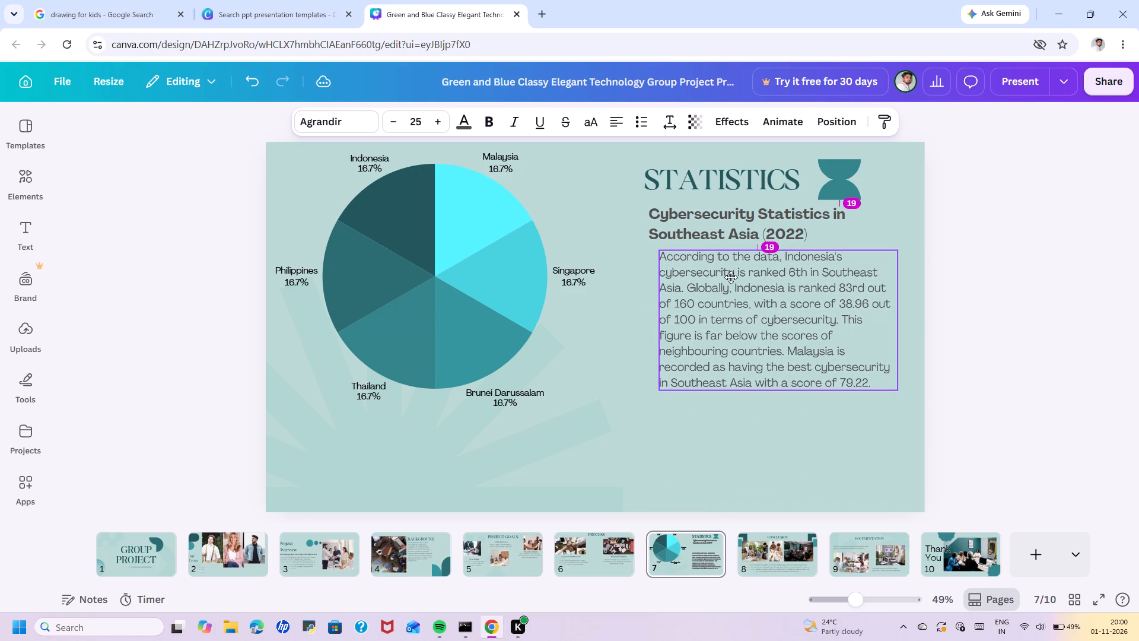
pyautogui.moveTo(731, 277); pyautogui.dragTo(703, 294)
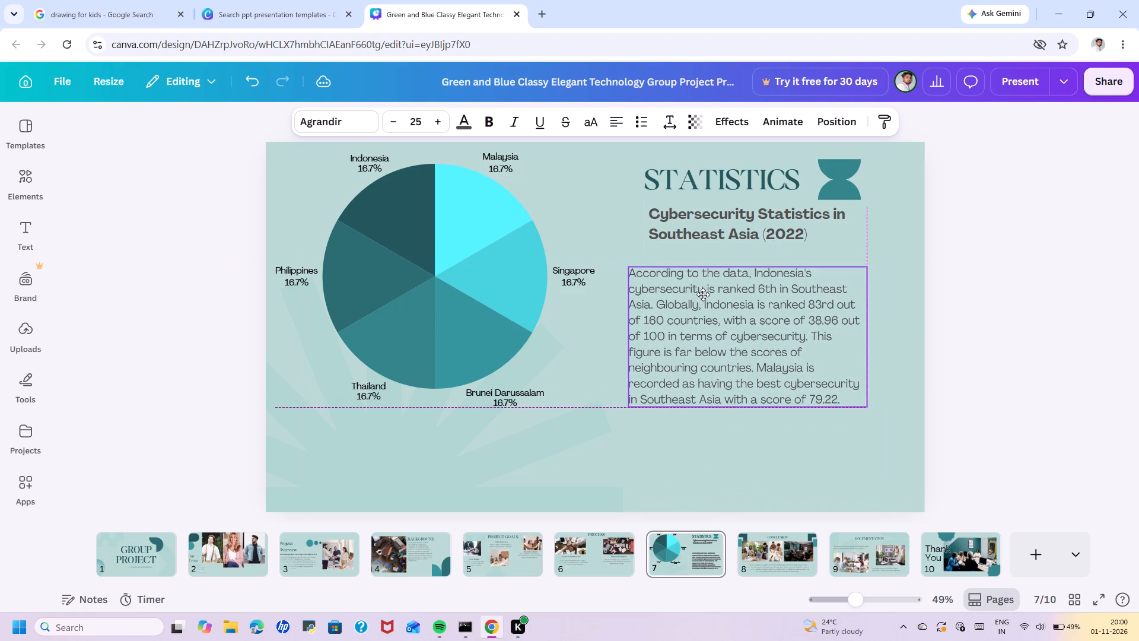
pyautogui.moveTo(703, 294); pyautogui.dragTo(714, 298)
# Swap sides on page 7, placing the pie chart in the slide's lower right and the paragraph flush against the left edge.
pyautogui.moveTo(504, 328); pyautogui.dragTo(555, 362)
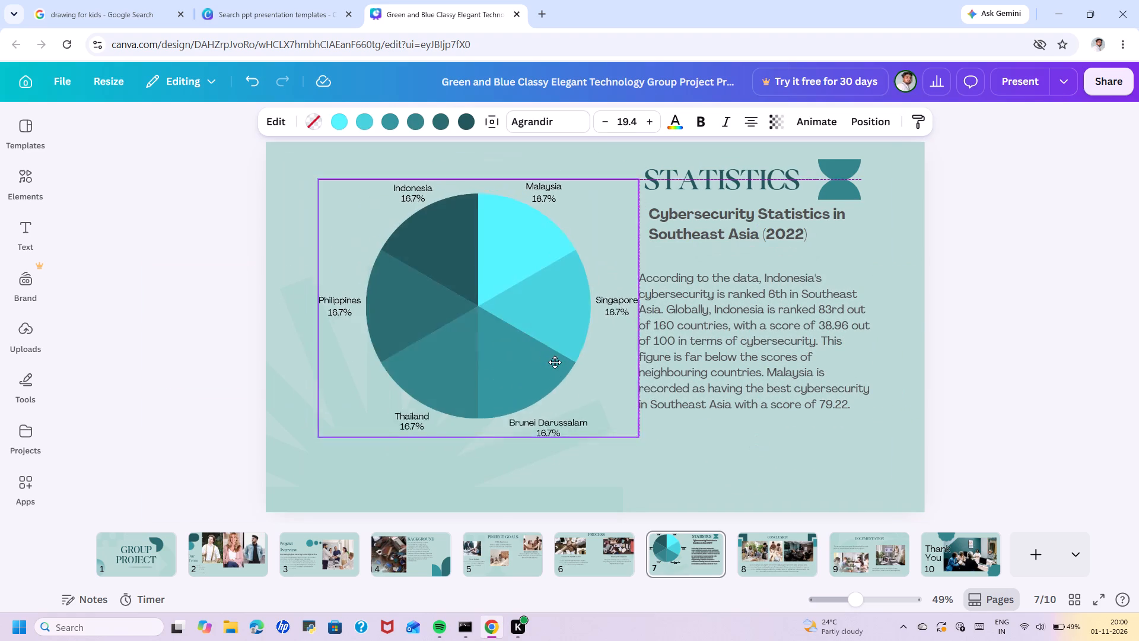
pyautogui.moveTo(555, 362); pyautogui.dragTo(901, 409)
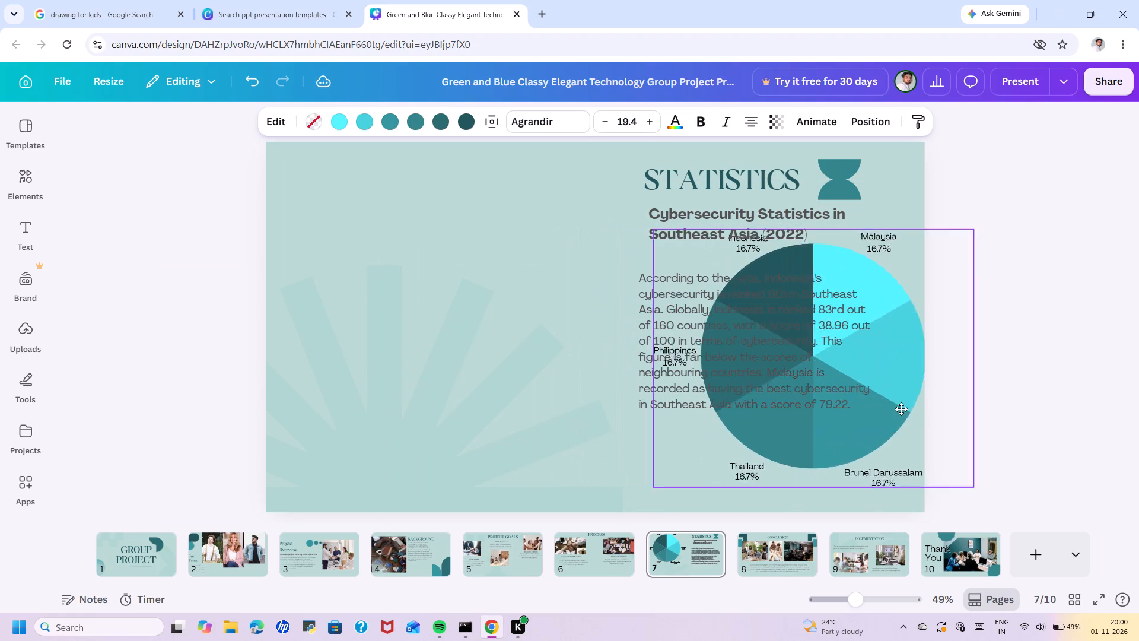
pyautogui.moveTo(901, 409); pyautogui.dragTo(904, 408)
pyautogui.moveTo(654, 375); pyautogui.dragTo(403, 398)
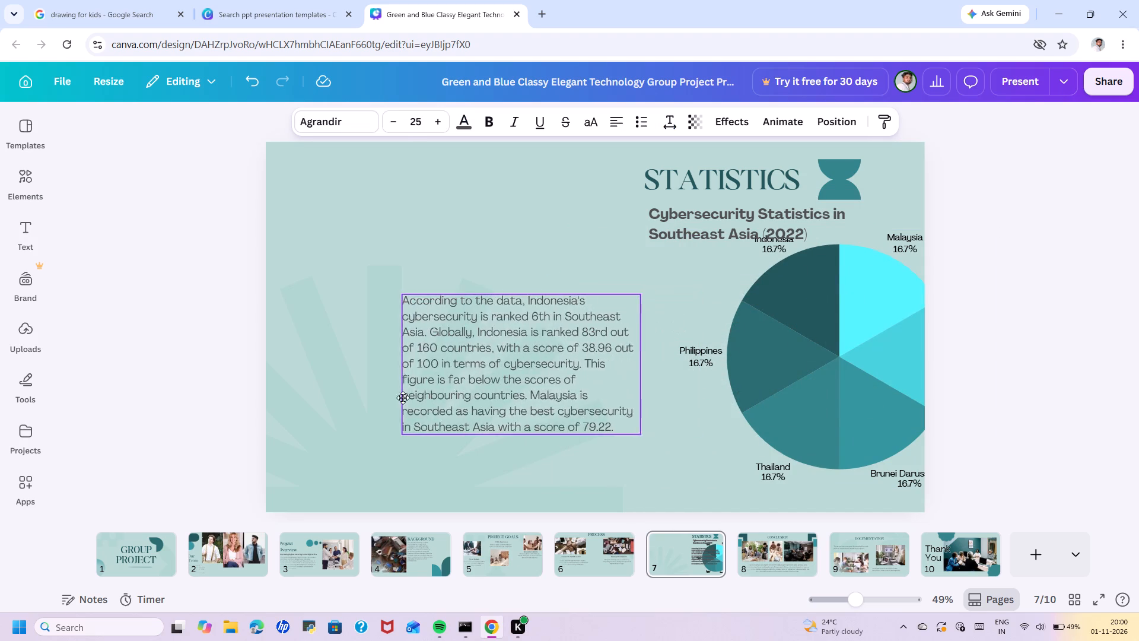
pyautogui.moveTo(403, 398); pyautogui.dragTo(283, 410)
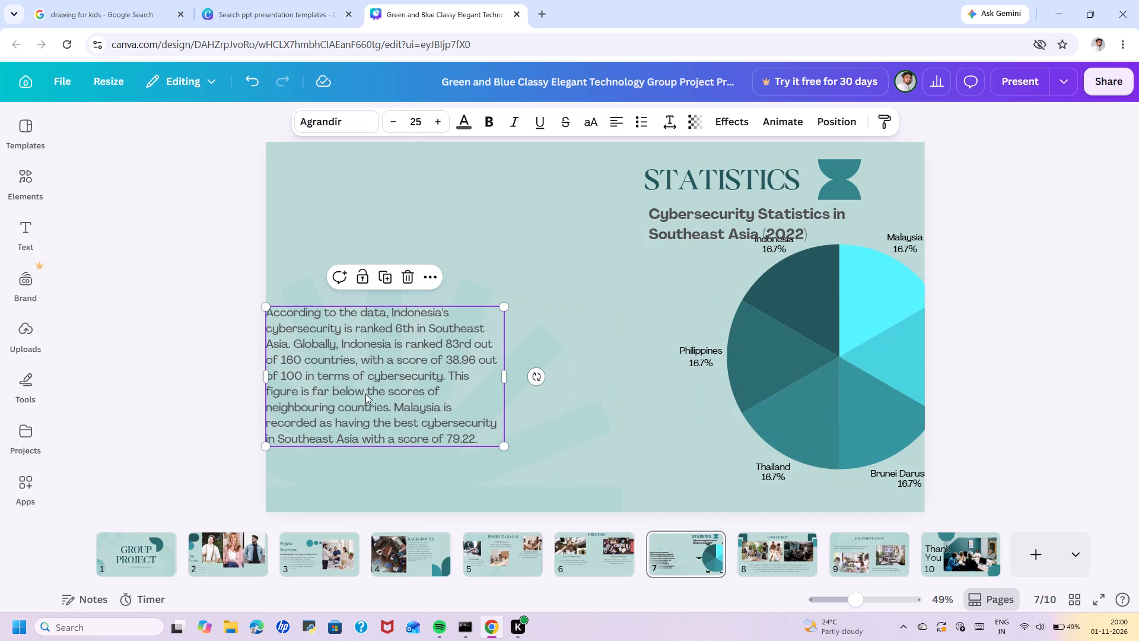
pyautogui.moveTo(796, 369); pyautogui.dragTo(698, 376)
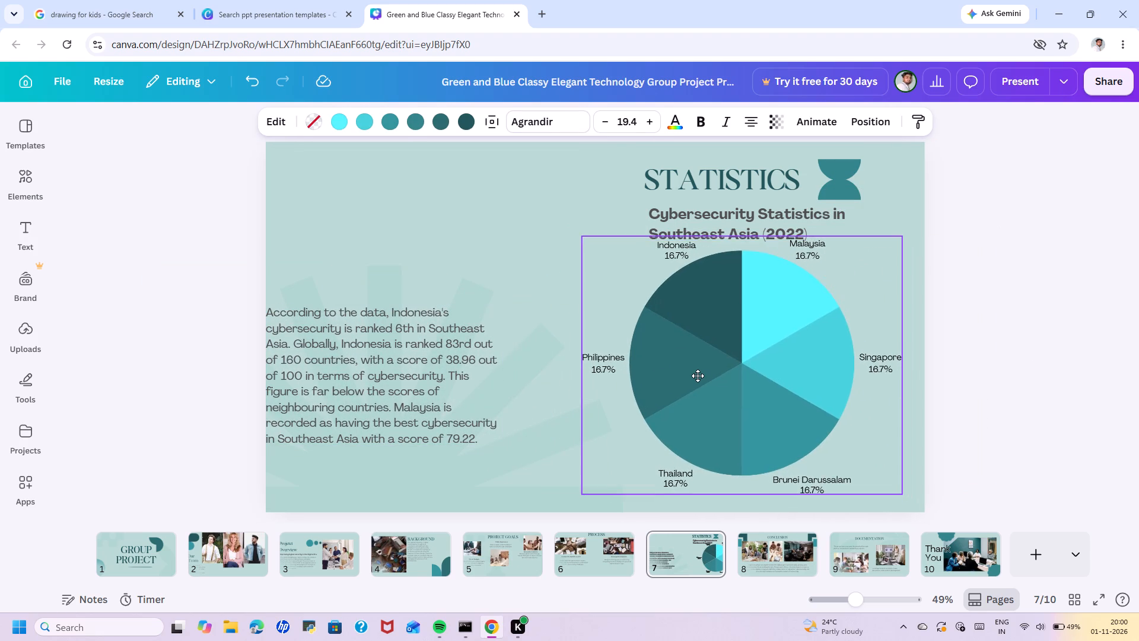
pyautogui.moveTo(698, 376); pyautogui.dragTo(707, 382)
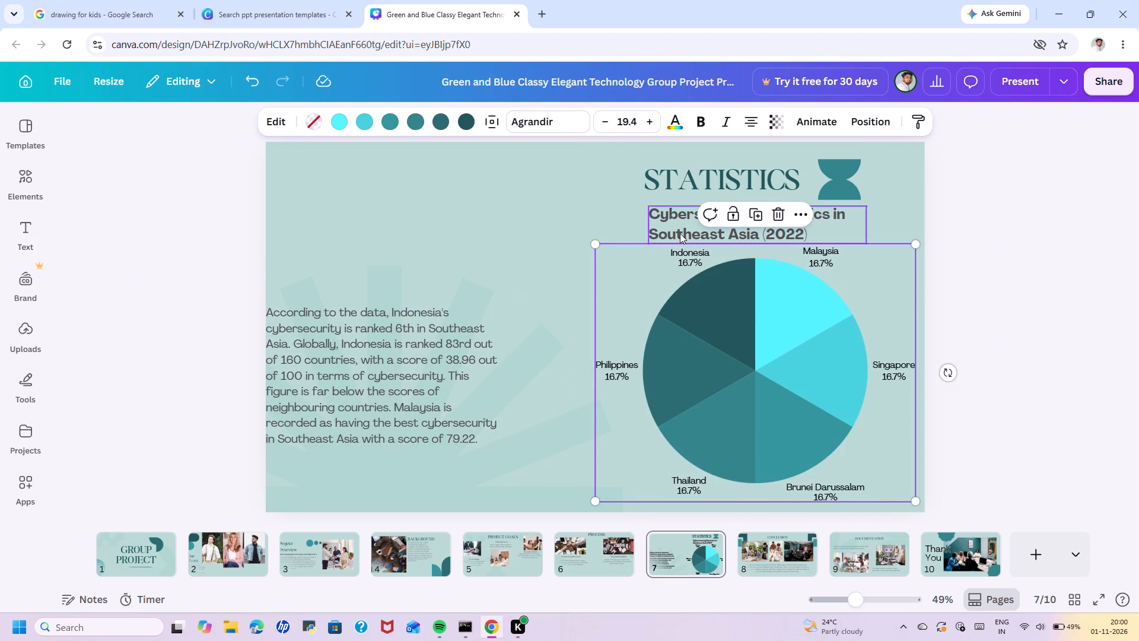
# Stack page 7's STATISTICS title and Cybersecurity Statistics heading above the paragraph at the left edge, with the hourglass shape beside the title.
pyautogui.moveTo(680, 233); pyautogui.dragTo(335, 272)
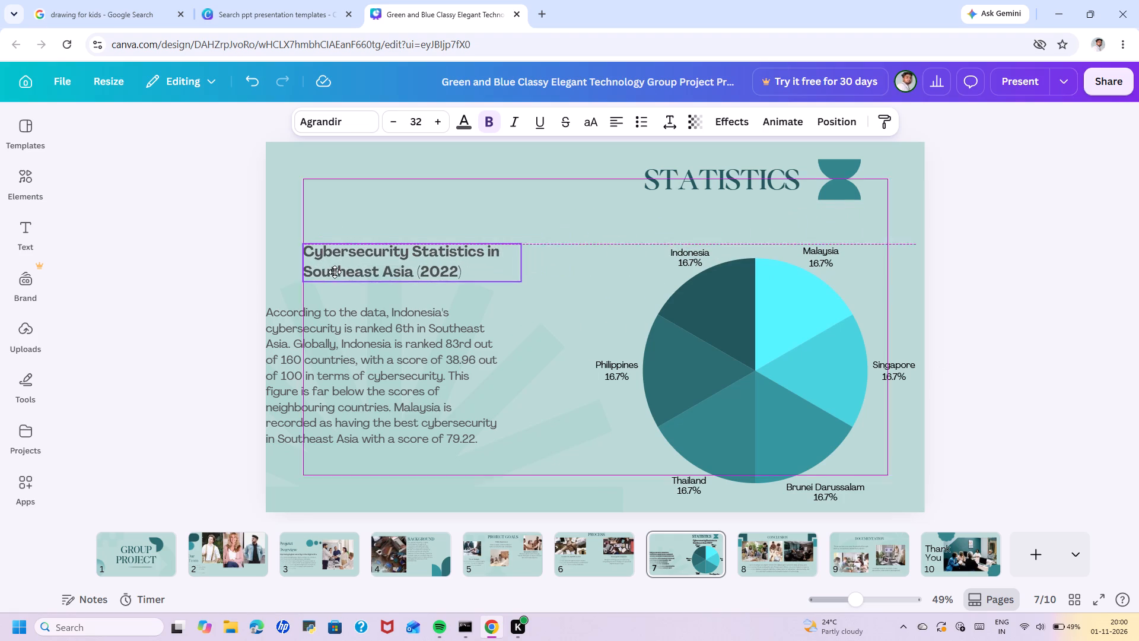
pyautogui.moveTo(335, 272); pyautogui.dragTo(300, 283)
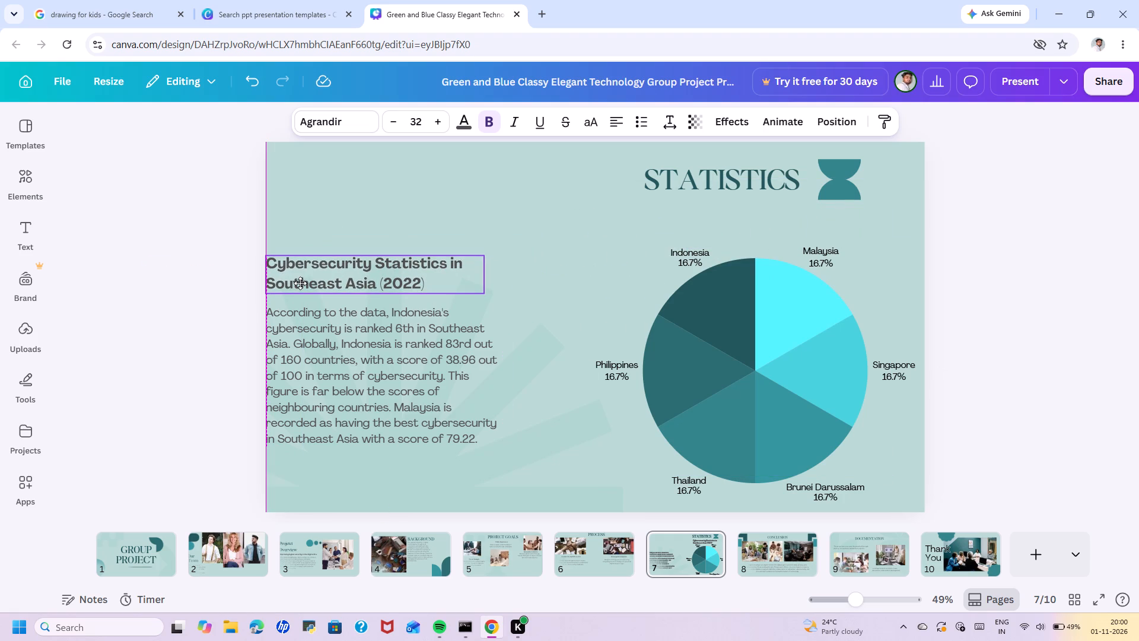
pyautogui.moveTo(300, 283); pyautogui.dragTo(301, 283)
pyautogui.moveTo(734, 176); pyautogui.dragTo(532, 207)
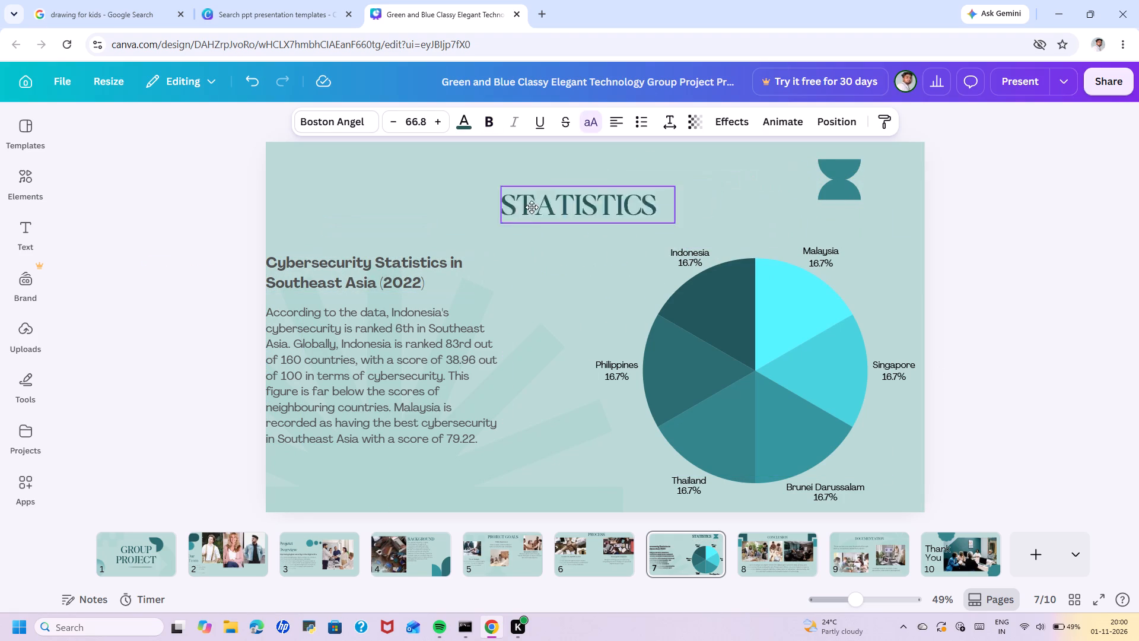
pyautogui.moveTo(532, 207); pyautogui.dragTo(357, 219)
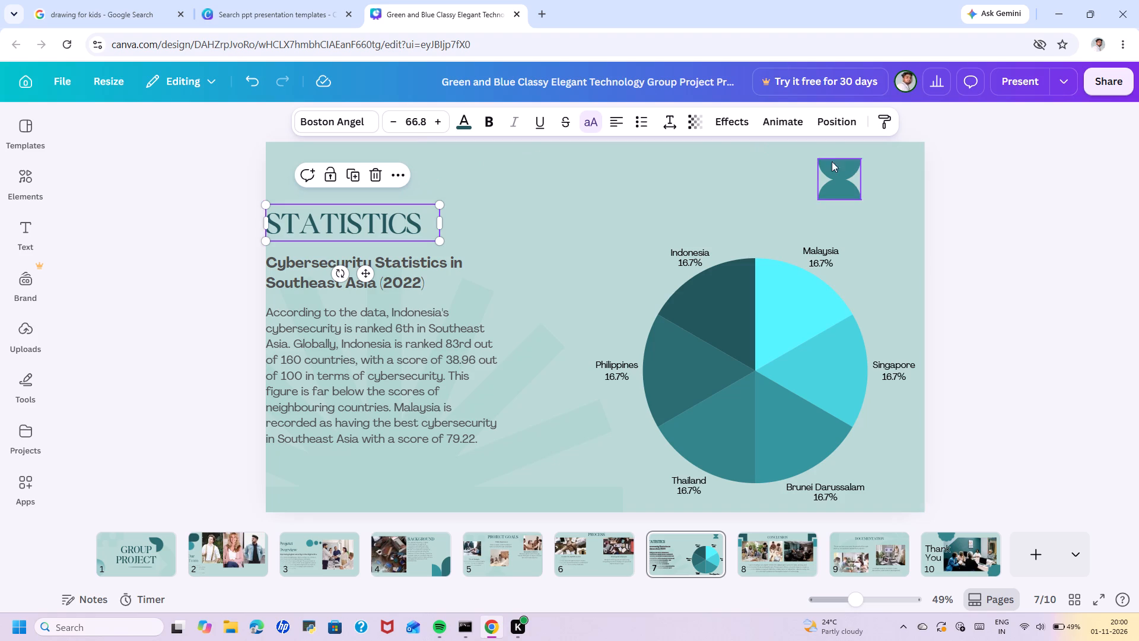
pyautogui.moveTo(832, 169); pyautogui.dragTo(450, 211)
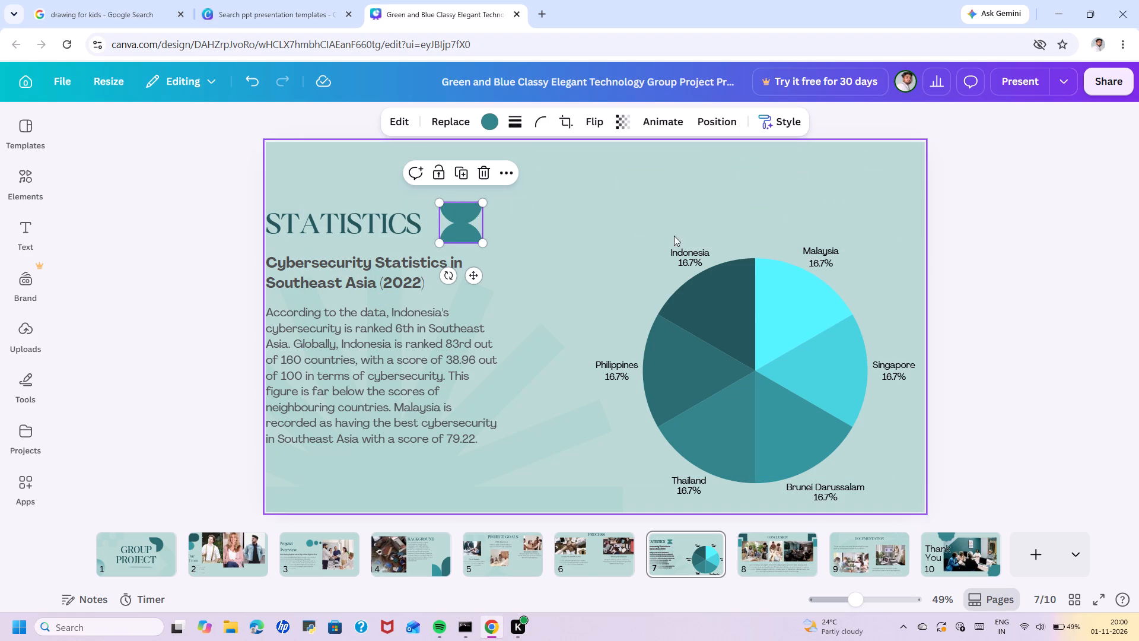
# On page 8, bring the left stepped graphic fully into the slide's width and shrink it to about half size in the upper-left corner.
pyautogui.click(776, 548)
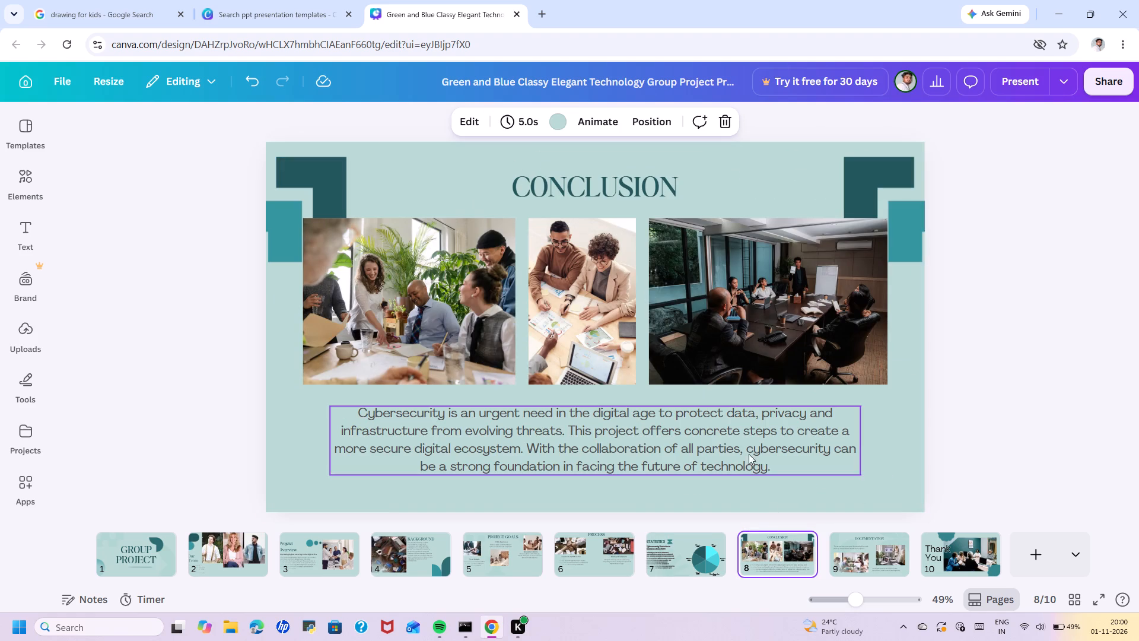
pyautogui.moveTo(332, 196); pyautogui.dragTo(337, 193)
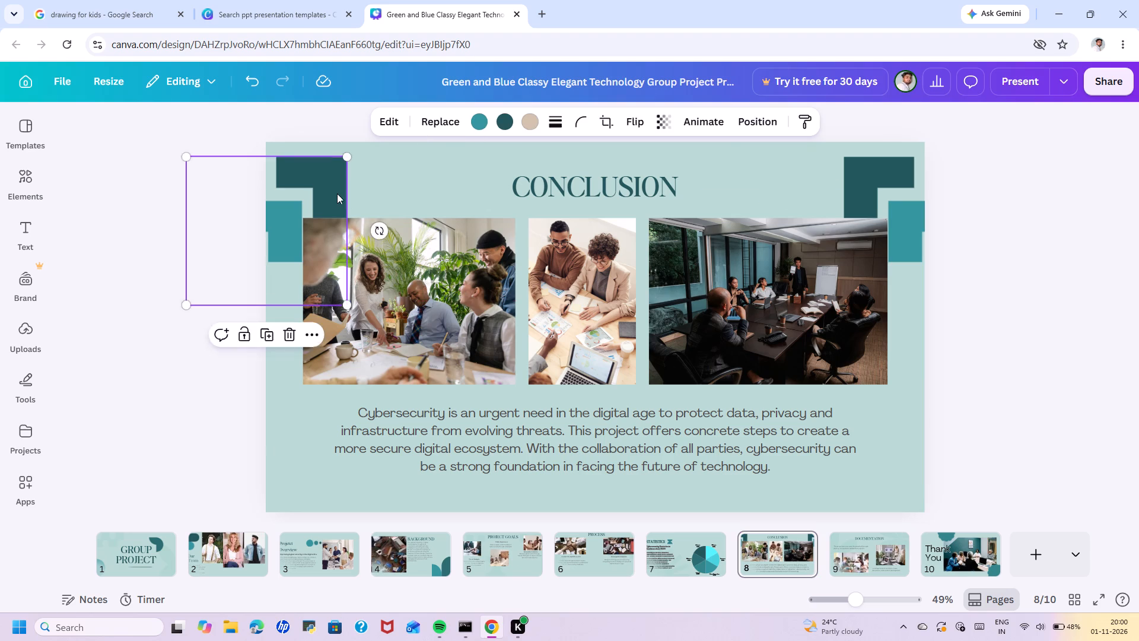
pyautogui.moveTo(337, 193); pyautogui.dragTo(415, 168)
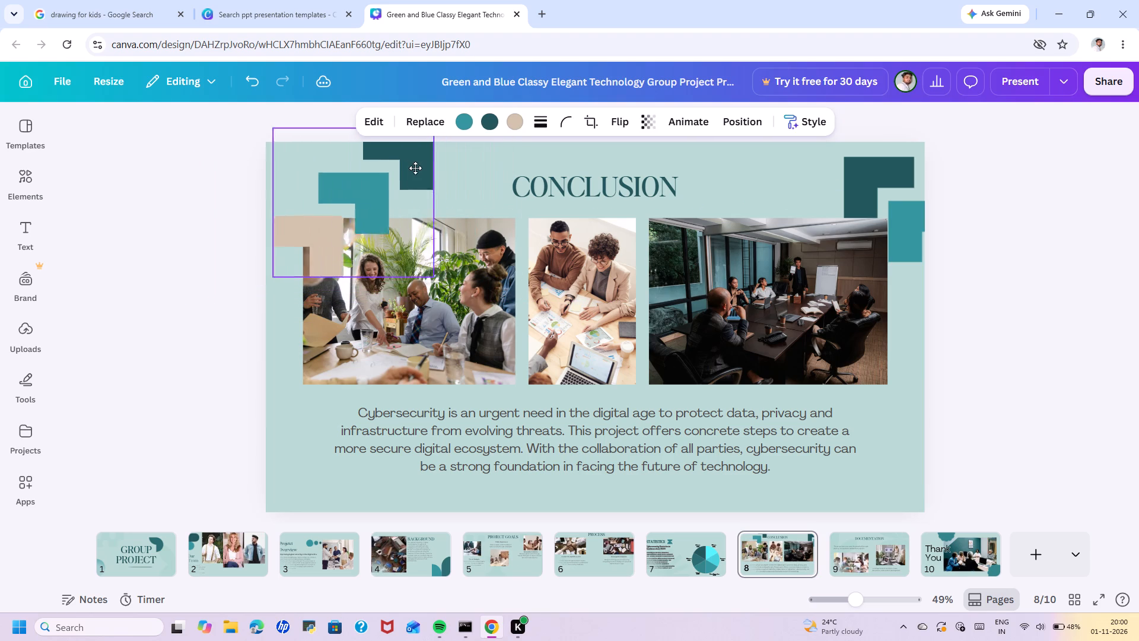
pyautogui.moveTo(415, 168); pyautogui.dragTo(412, 174)
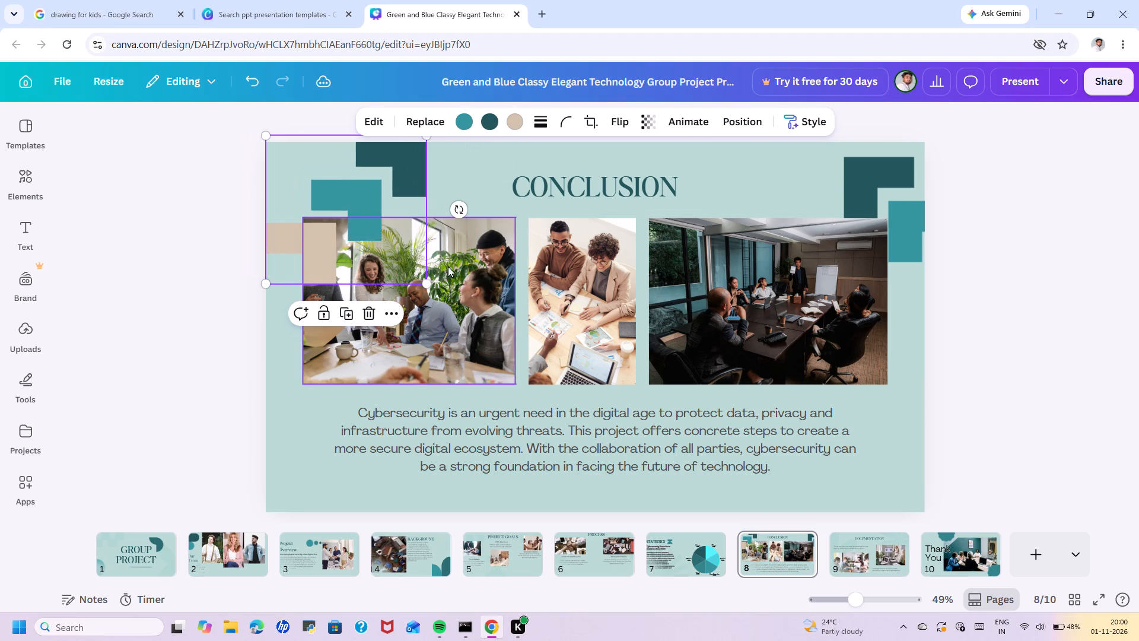
pyautogui.moveTo(428, 284); pyautogui.dragTo(364, 227)
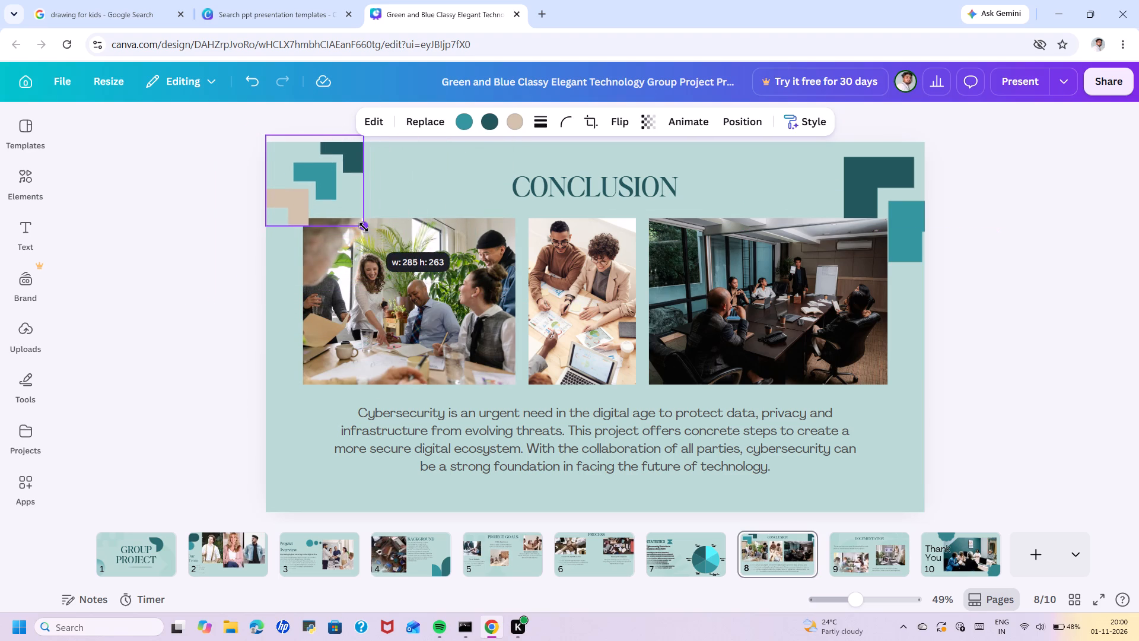
pyautogui.moveTo(364, 227); pyautogui.dragTo(347, 217)
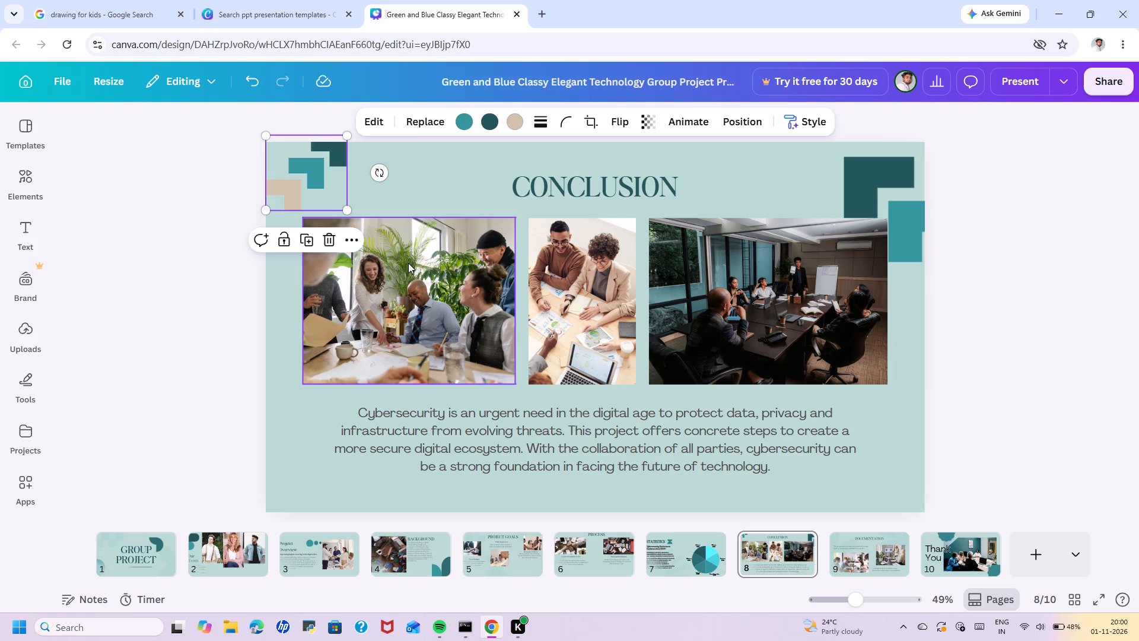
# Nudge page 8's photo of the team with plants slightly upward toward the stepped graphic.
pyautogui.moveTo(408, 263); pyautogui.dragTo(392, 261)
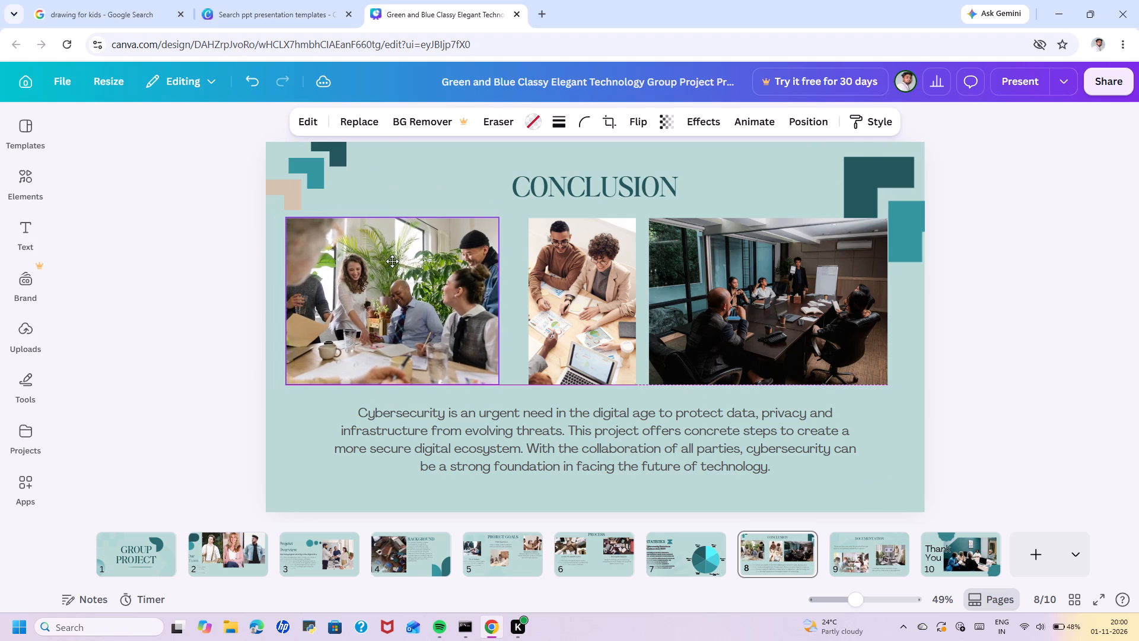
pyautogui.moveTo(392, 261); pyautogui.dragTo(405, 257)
# Rotate page 8's small stepped graphic in the slide's upper-left corner to about -109°.
pyautogui.click(304, 185)
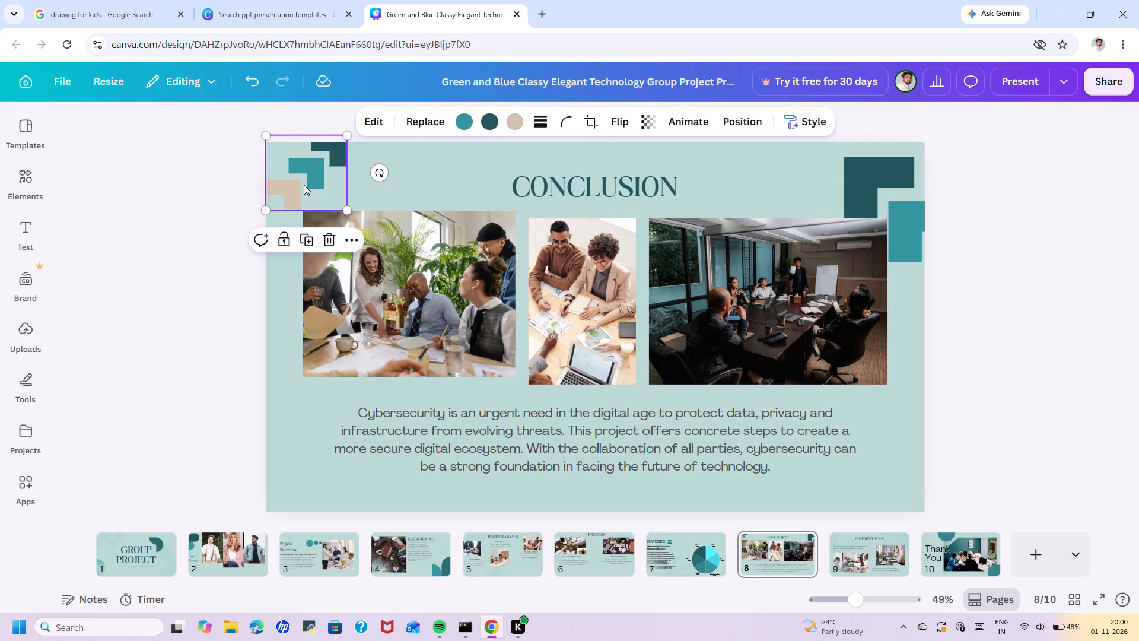
pyautogui.moveTo(376, 176); pyautogui.dragTo(360, 138)
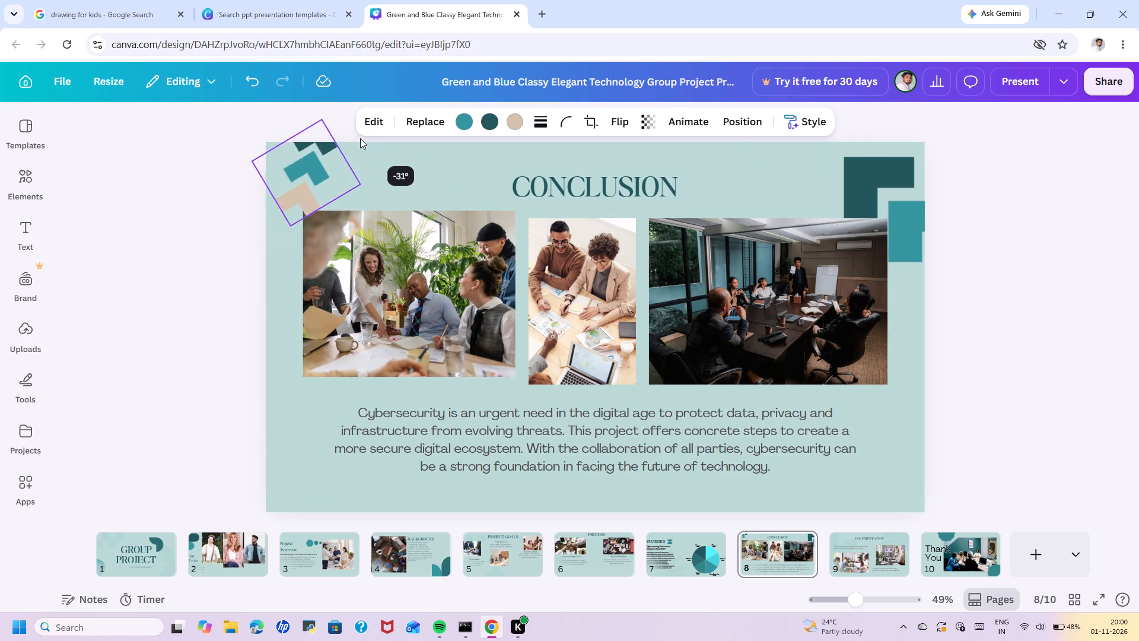
pyautogui.moveTo(360, 138); pyautogui.dragTo(298, 139)
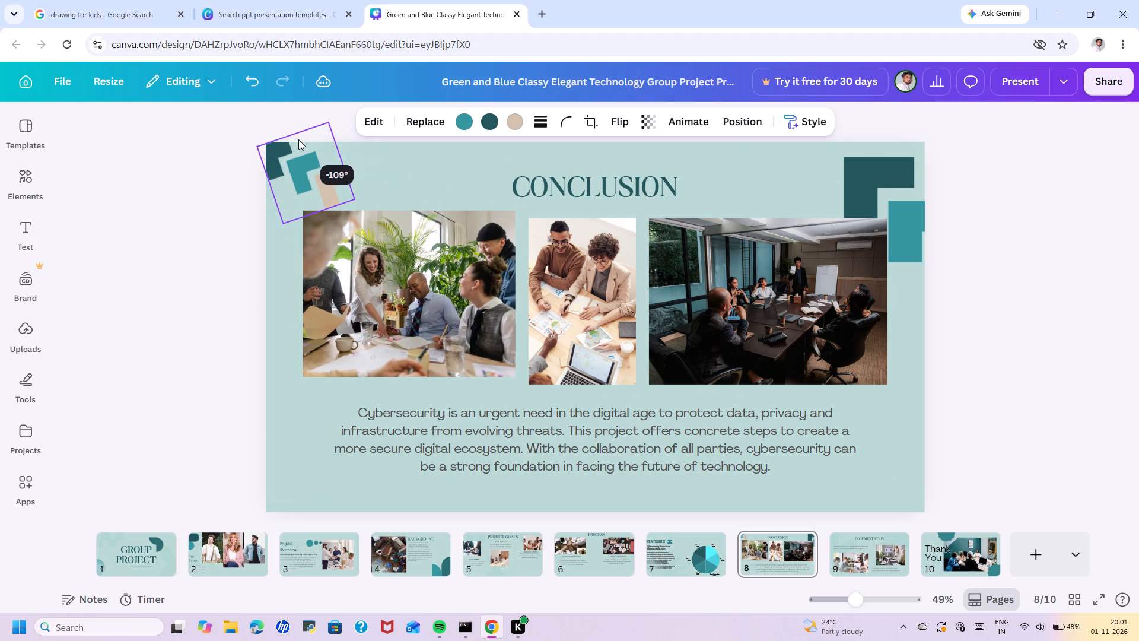
# Shrink page 8's leftmost photo to about half size and place it just beside the rotated stepped graphic.
pyautogui.moveTo(359, 256); pyautogui.dragTo(381, 245)
pyautogui.moveTo(392, 250); pyautogui.dragTo(409, 242)
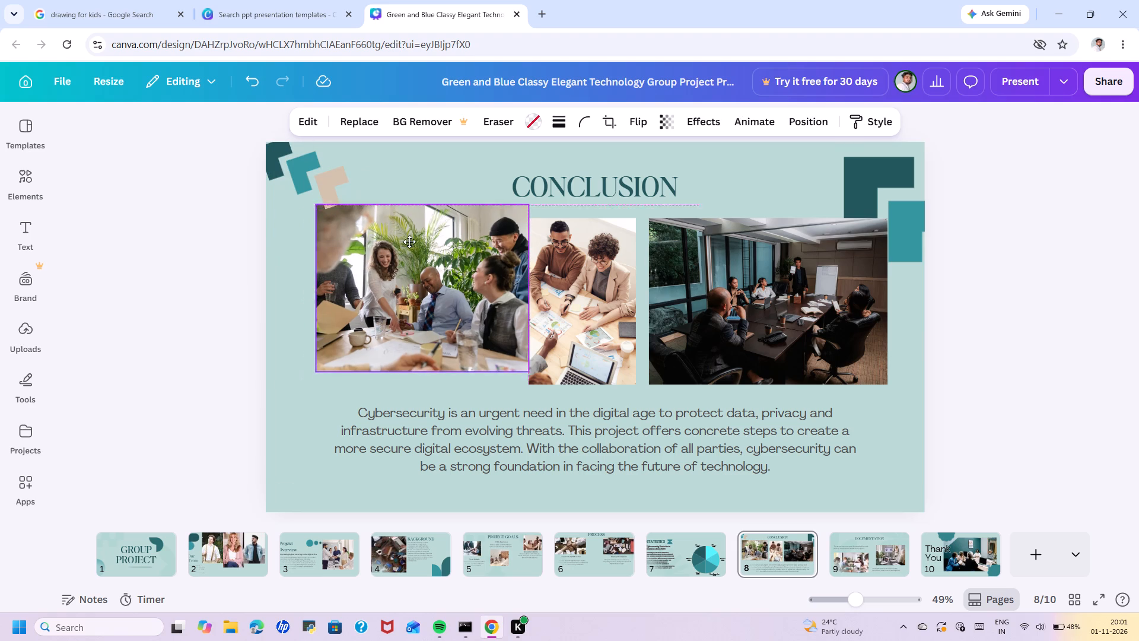
pyautogui.moveTo(409, 242); pyautogui.dragTo(415, 212)
pyautogui.moveTo(539, 338); pyautogui.dragTo(529, 327)
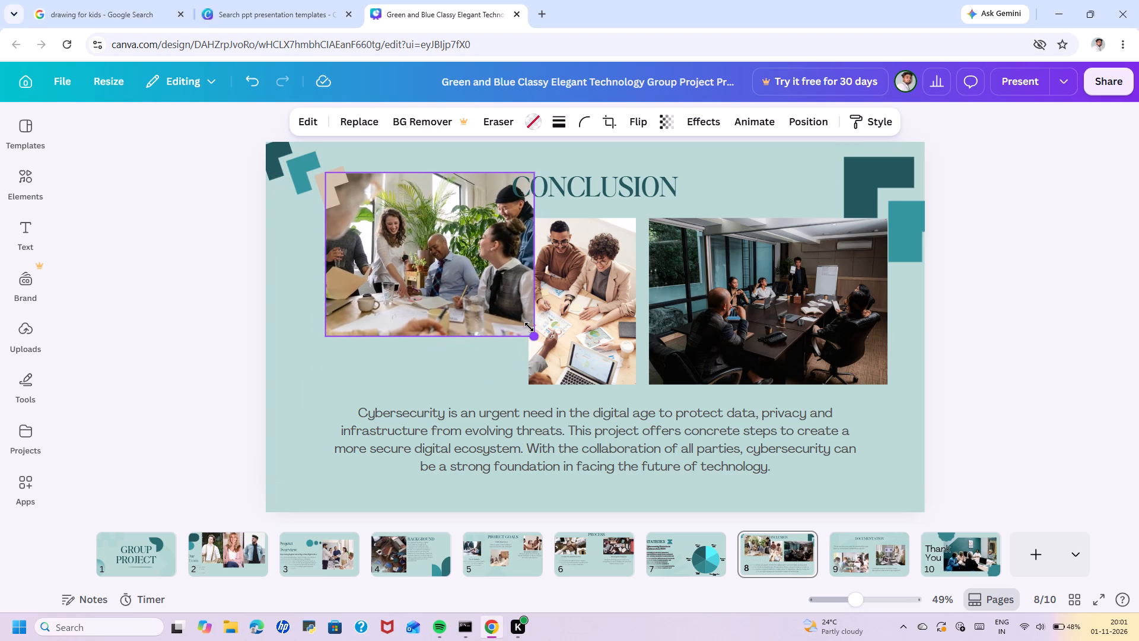
pyautogui.moveTo(529, 327); pyautogui.dragTo(436, 259)
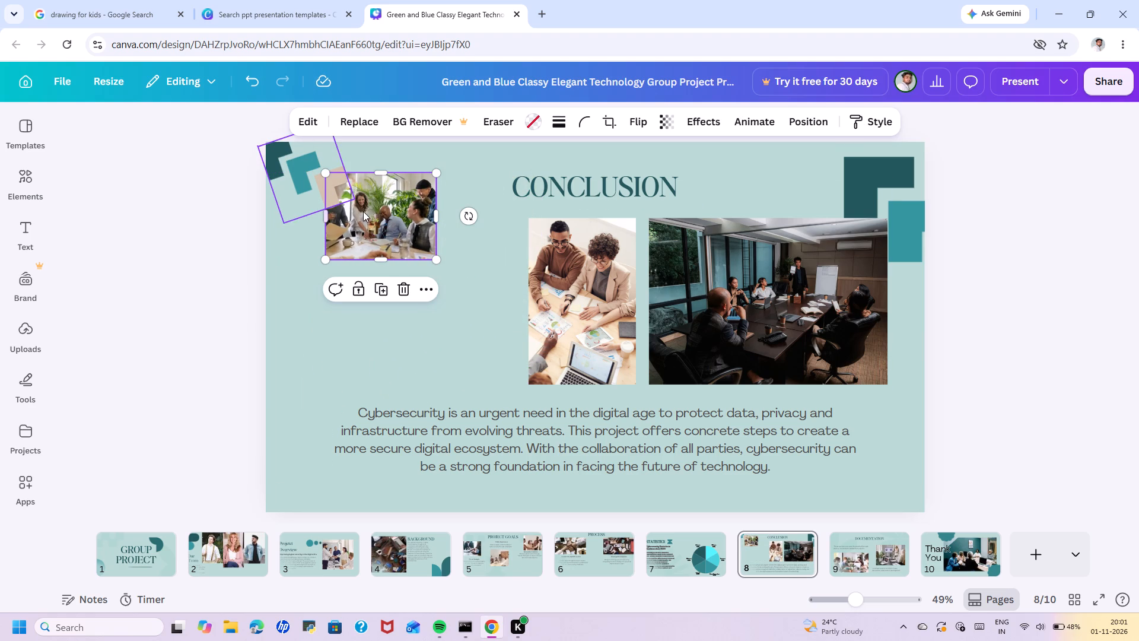
pyautogui.moveTo(363, 211); pyautogui.dragTo(378, 227)
# Shrink page 8's middle portrait photo to about three quarters and move it close to the small left photo.
pyautogui.moveTo(571, 294); pyautogui.dragTo(571, 294)
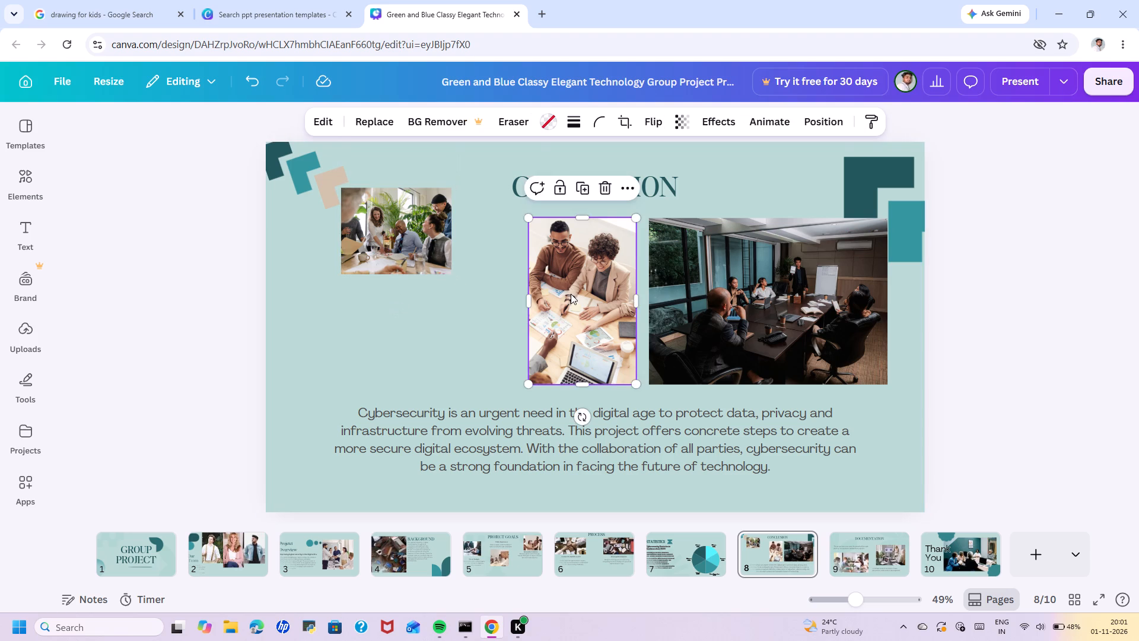
pyautogui.moveTo(571, 294); pyautogui.dragTo(533, 281)
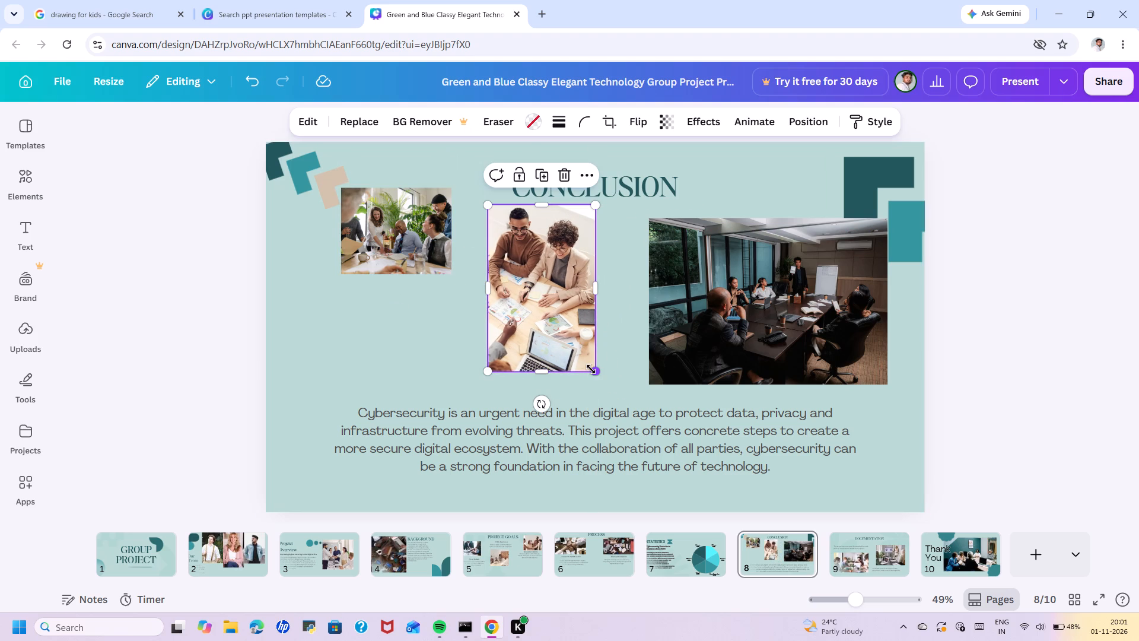
pyautogui.moveTo(591, 369); pyautogui.dragTo(566, 337)
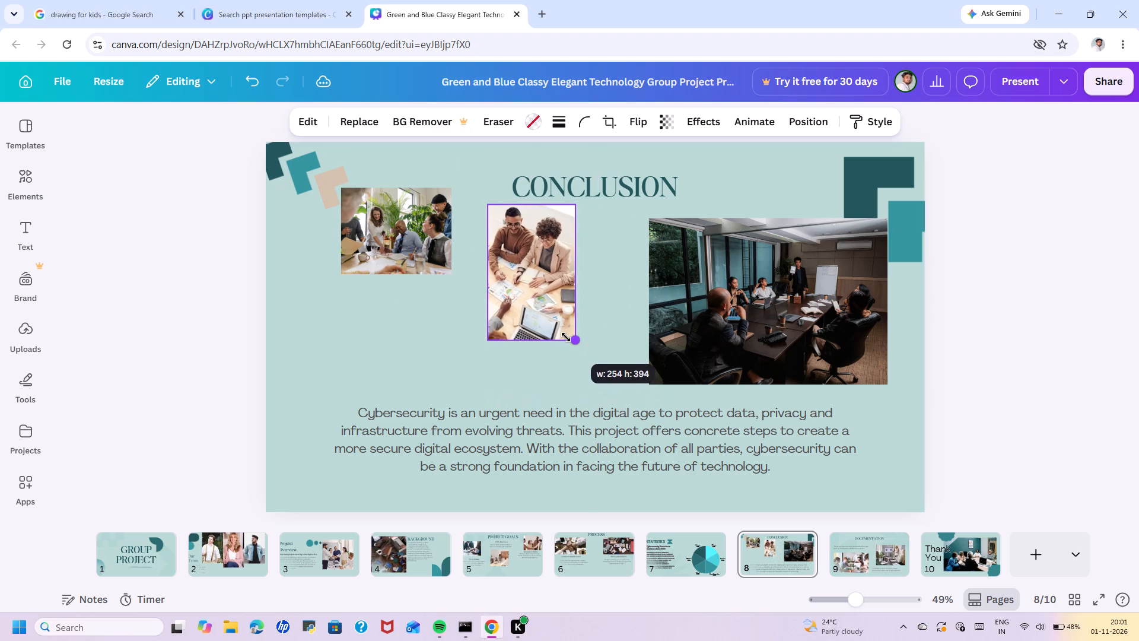
pyautogui.moveTo(566, 337); pyautogui.dragTo(558, 332)
pyautogui.moveTo(529, 305); pyautogui.dragTo(507, 302)
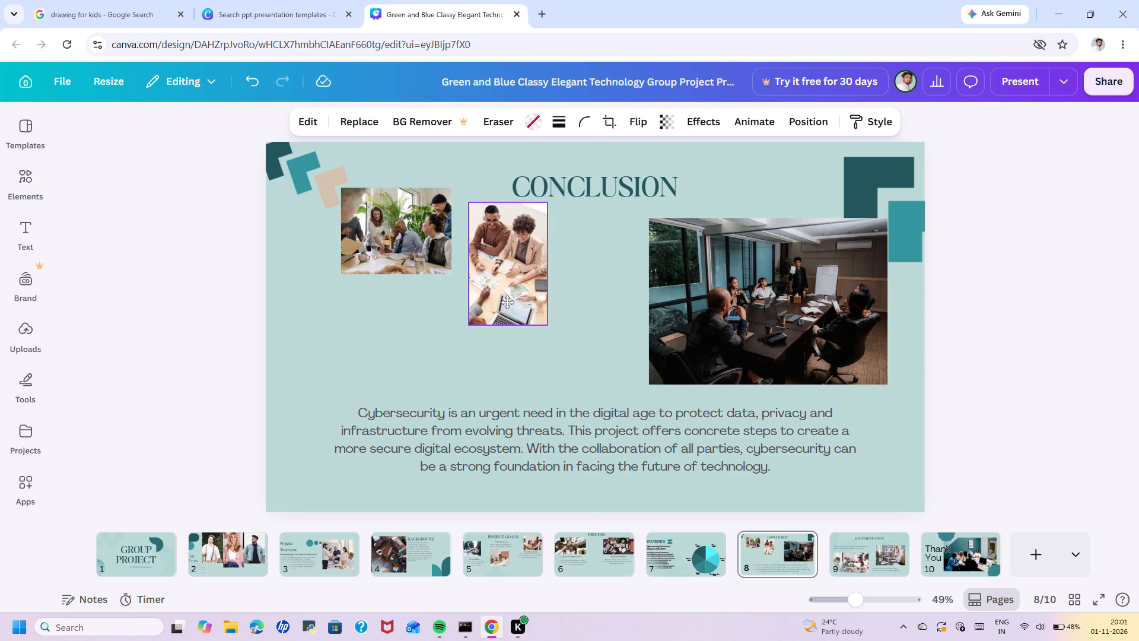
pyautogui.moveTo(507, 302); pyautogui.dragTo(511, 301)
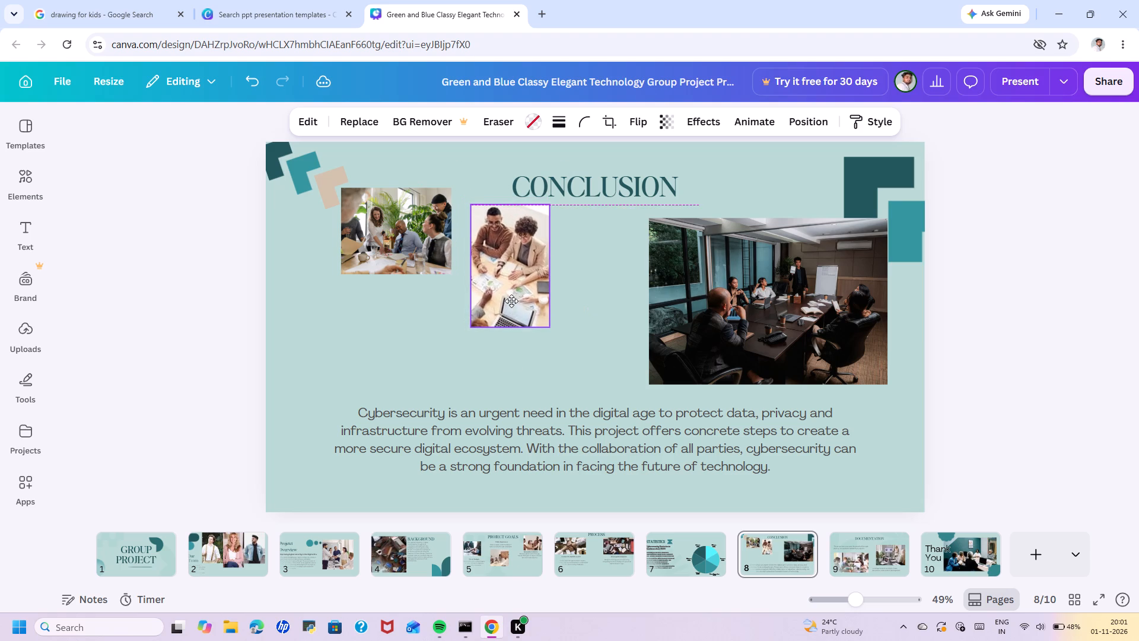
# Move page 8's dark meeting-room photo closer to the middle photo and enlarge it down to the paragraph's upper edge.
pyautogui.moveTo(661, 316); pyautogui.dragTo(590, 306)
pyautogui.moveTo(815, 370); pyautogui.dragTo(815, 370)
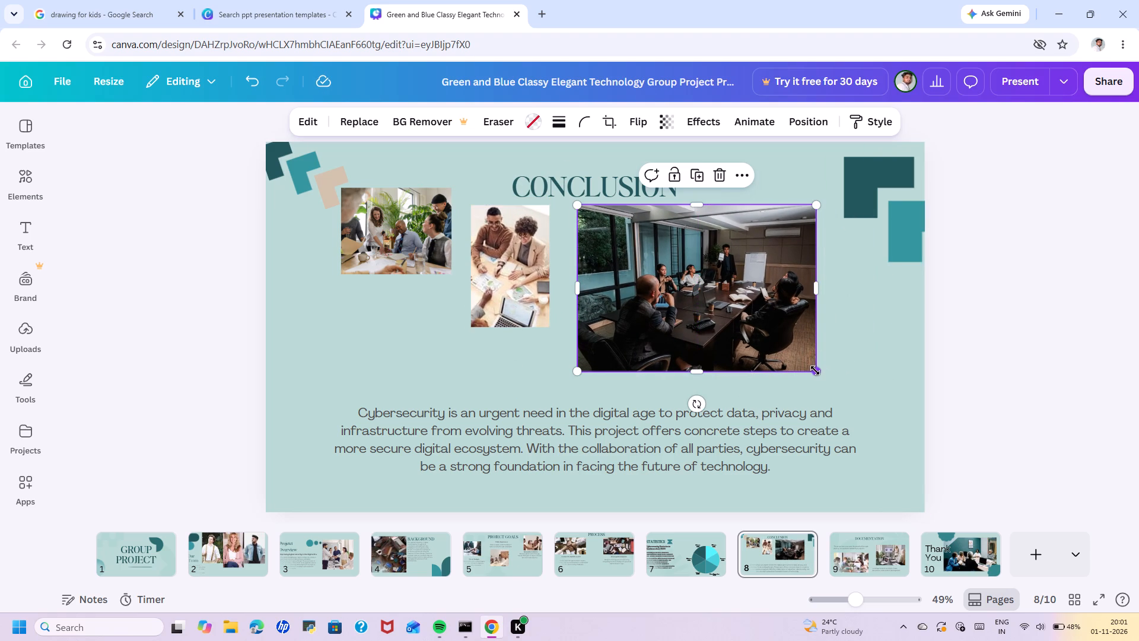
pyautogui.moveTo(815, 370); pyautogui.dragTo(871, 381)
# Raise page 8's CONCLUSION title to the slide's top edge and lower the paragraph clear of the large photo.
pyautogui.moveTo(591, 196); pyautogui.dragTo(593, 193)
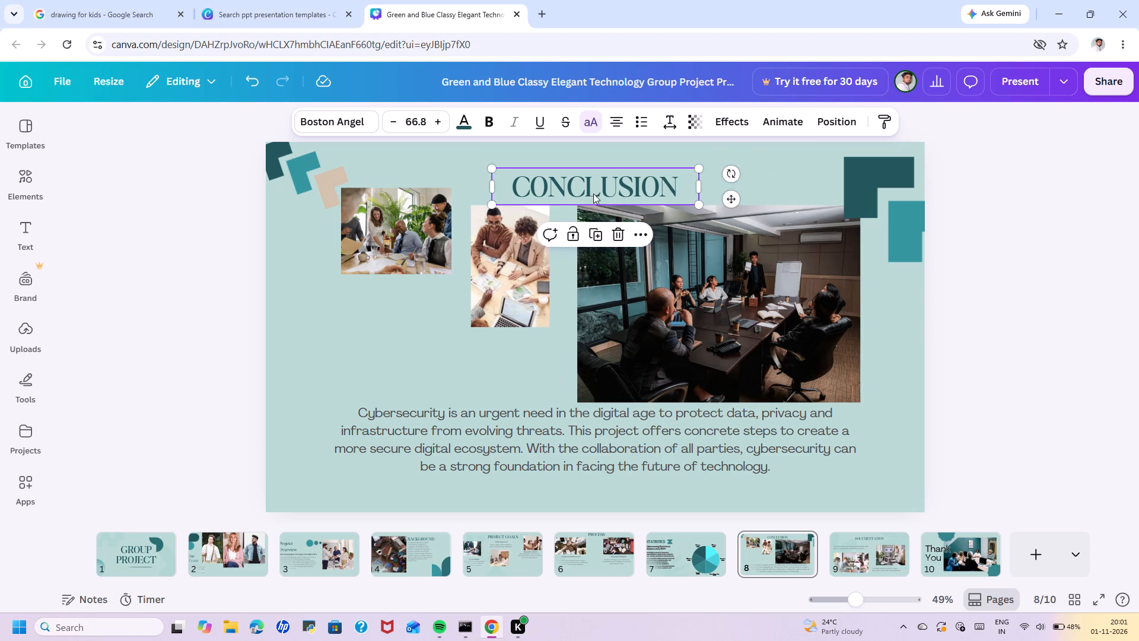
pyautogui.moveTo(593, 193); pyautogui.dragTo(594, 172)
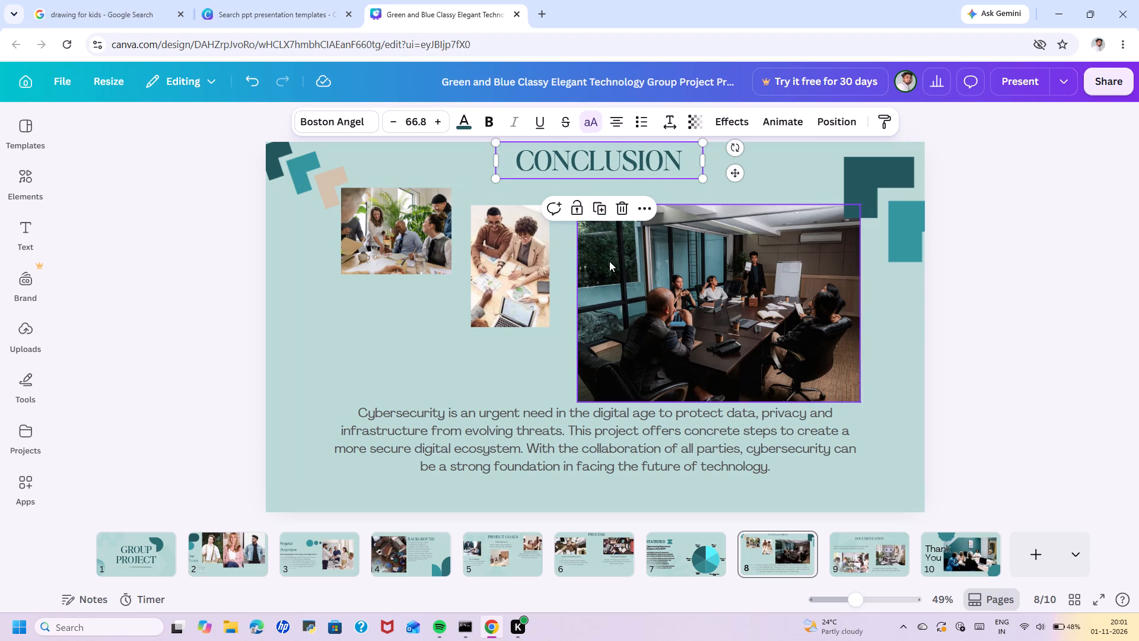
pyautogui.moveTo(562, 414); pyautogui.dragTo(572, 436)
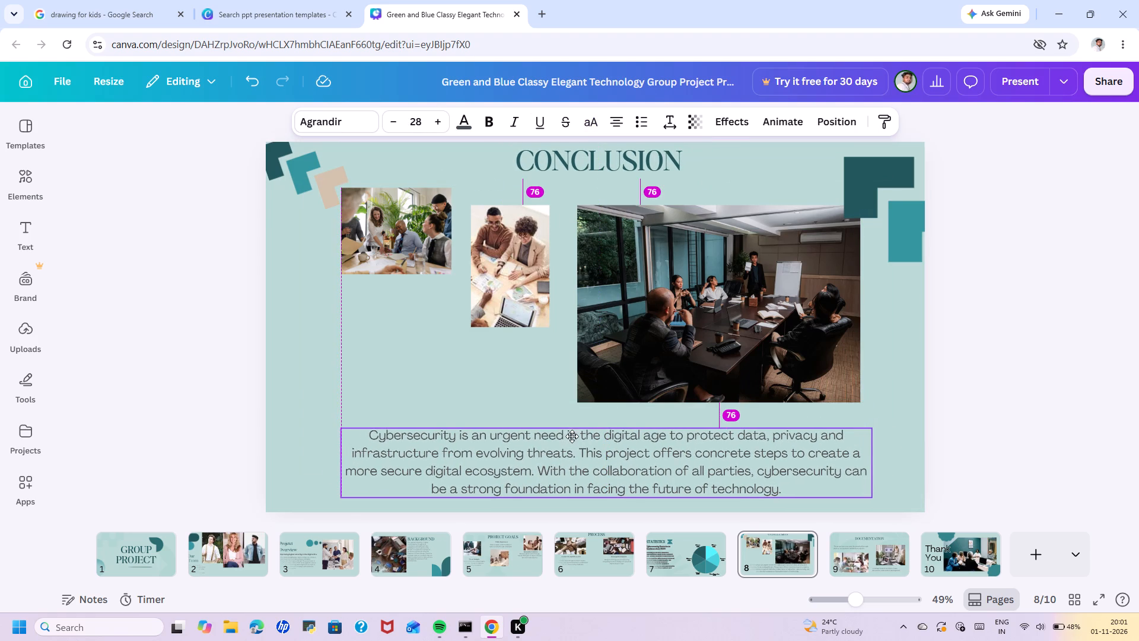
pyautogui.moveTo(572, 436); pyautogui.dragTo(580, 446)
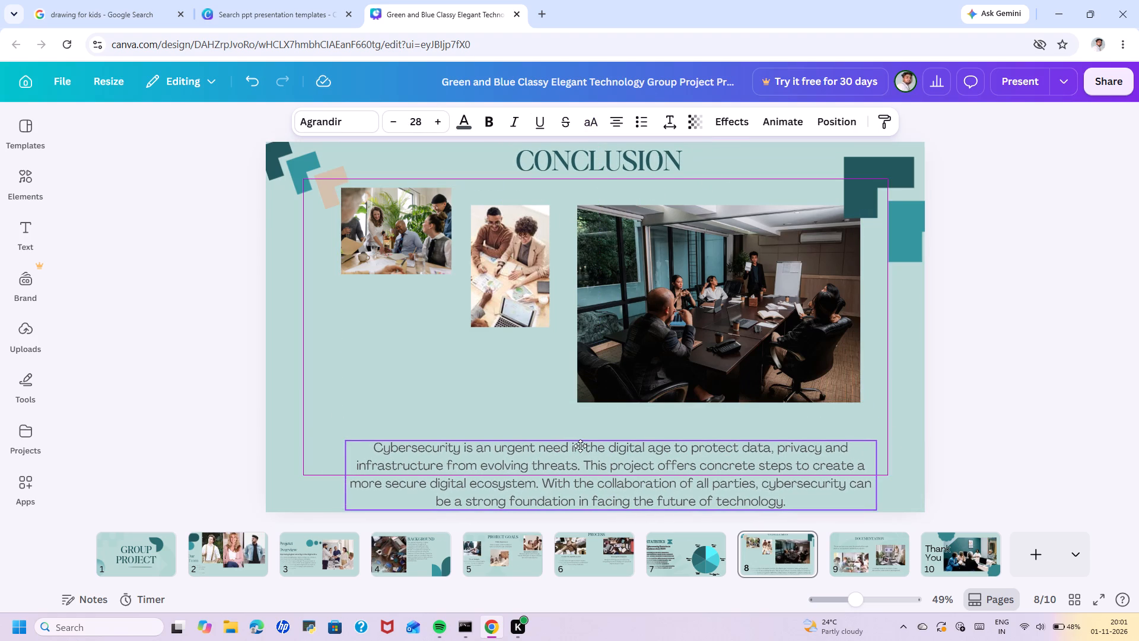
pyautogui.moveTo(580, 446); pyautogui.dragTo(577, 437)
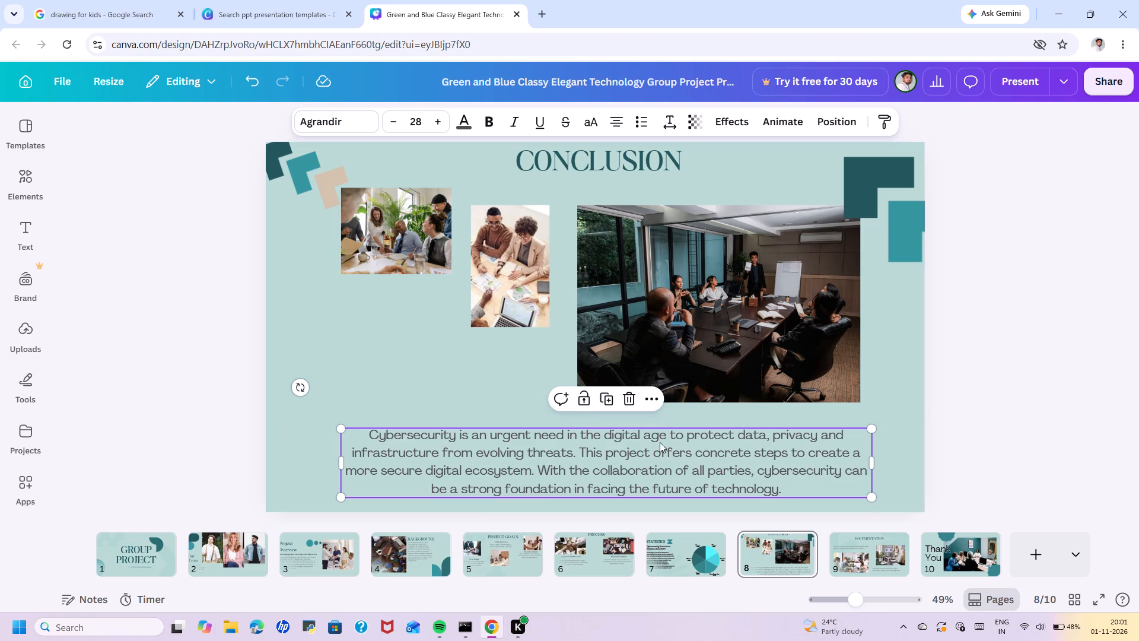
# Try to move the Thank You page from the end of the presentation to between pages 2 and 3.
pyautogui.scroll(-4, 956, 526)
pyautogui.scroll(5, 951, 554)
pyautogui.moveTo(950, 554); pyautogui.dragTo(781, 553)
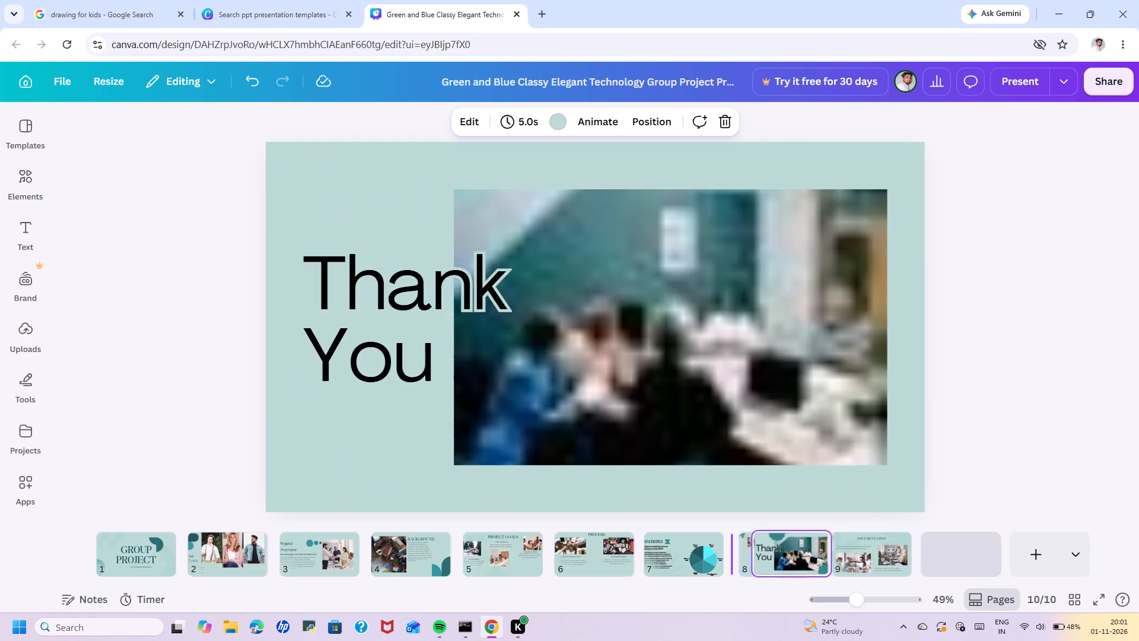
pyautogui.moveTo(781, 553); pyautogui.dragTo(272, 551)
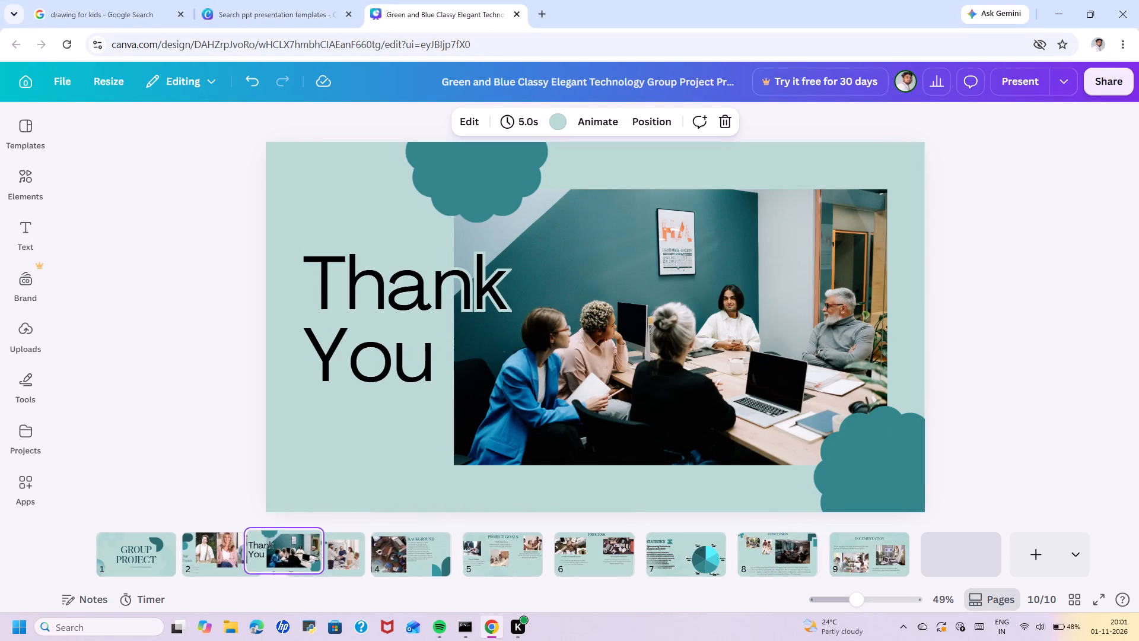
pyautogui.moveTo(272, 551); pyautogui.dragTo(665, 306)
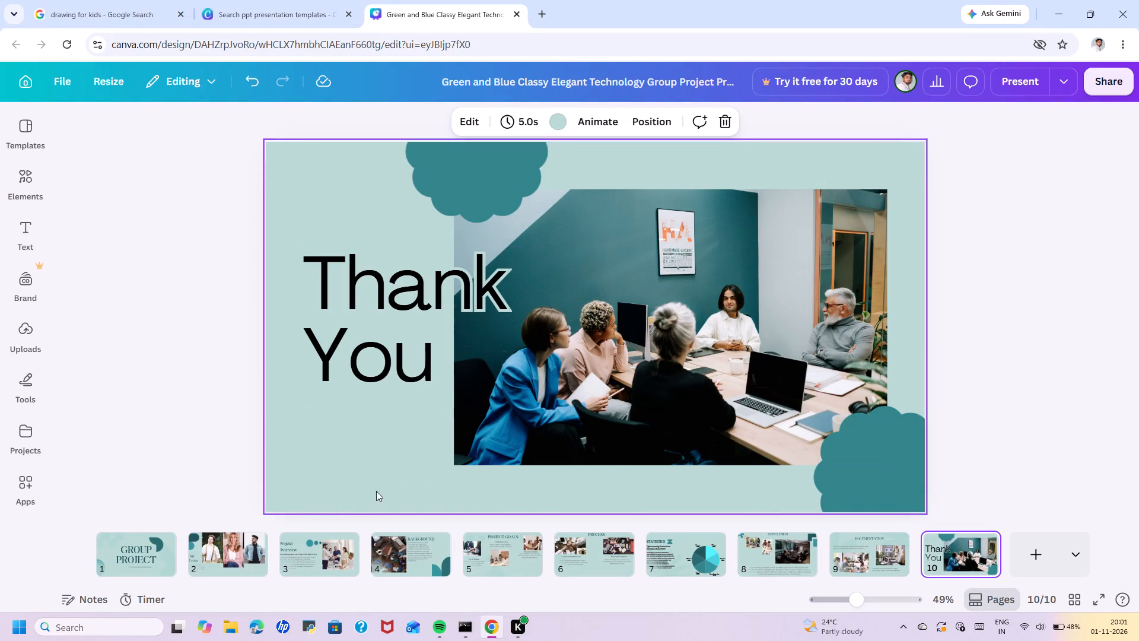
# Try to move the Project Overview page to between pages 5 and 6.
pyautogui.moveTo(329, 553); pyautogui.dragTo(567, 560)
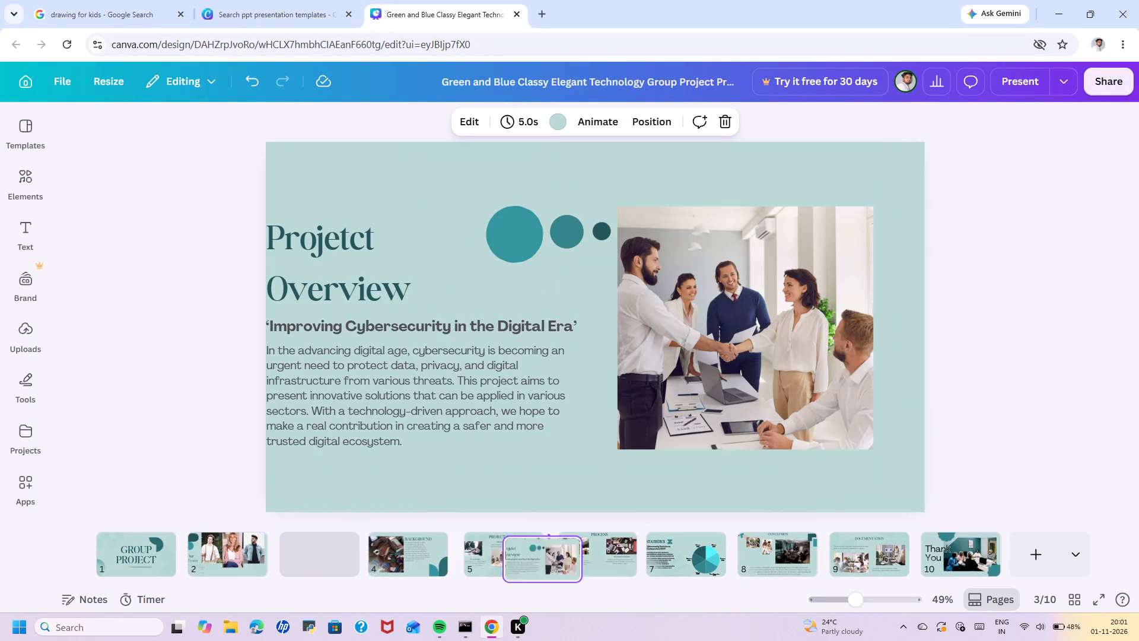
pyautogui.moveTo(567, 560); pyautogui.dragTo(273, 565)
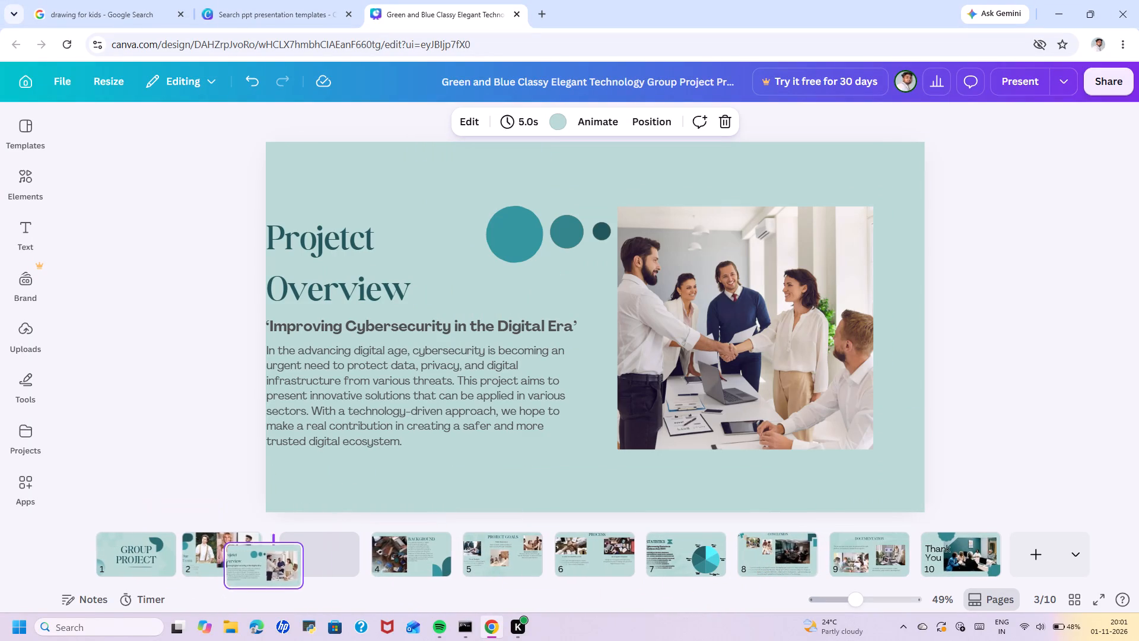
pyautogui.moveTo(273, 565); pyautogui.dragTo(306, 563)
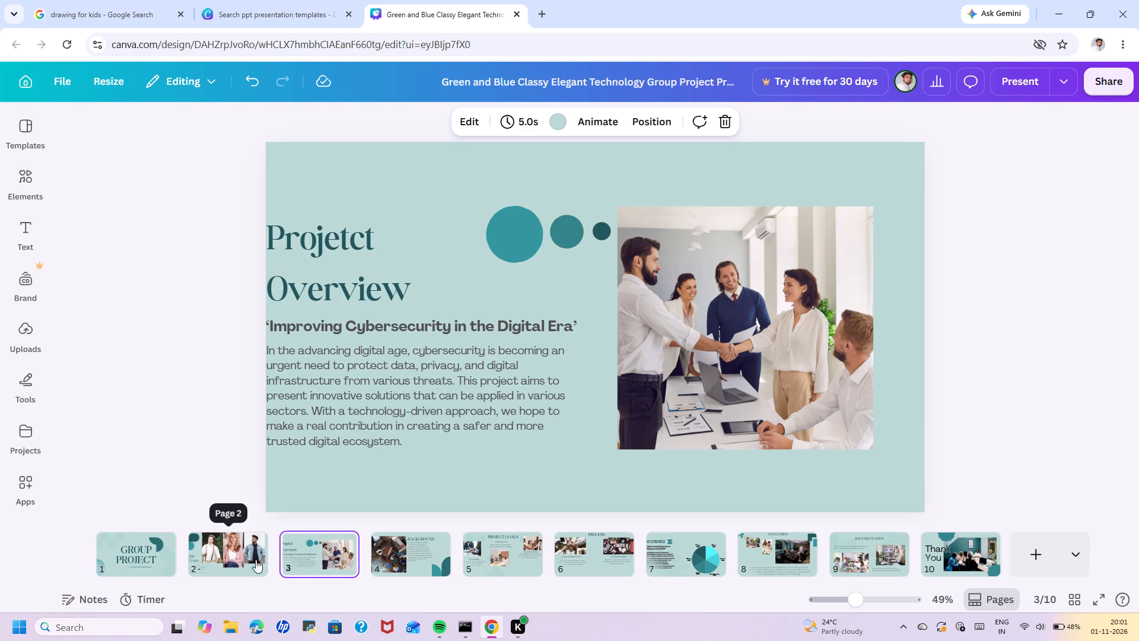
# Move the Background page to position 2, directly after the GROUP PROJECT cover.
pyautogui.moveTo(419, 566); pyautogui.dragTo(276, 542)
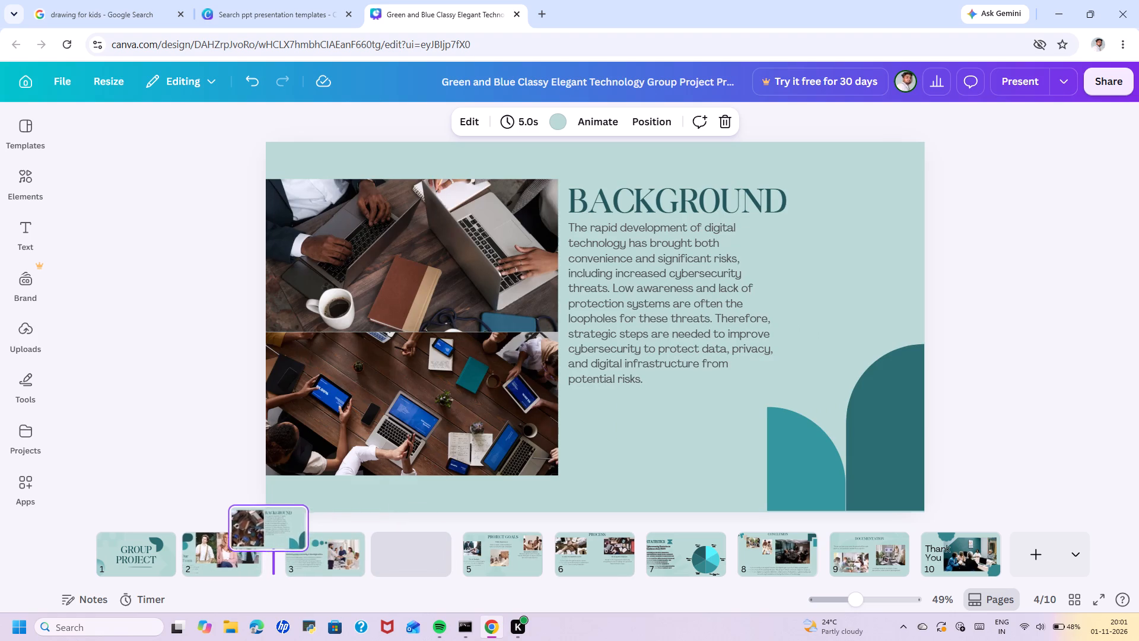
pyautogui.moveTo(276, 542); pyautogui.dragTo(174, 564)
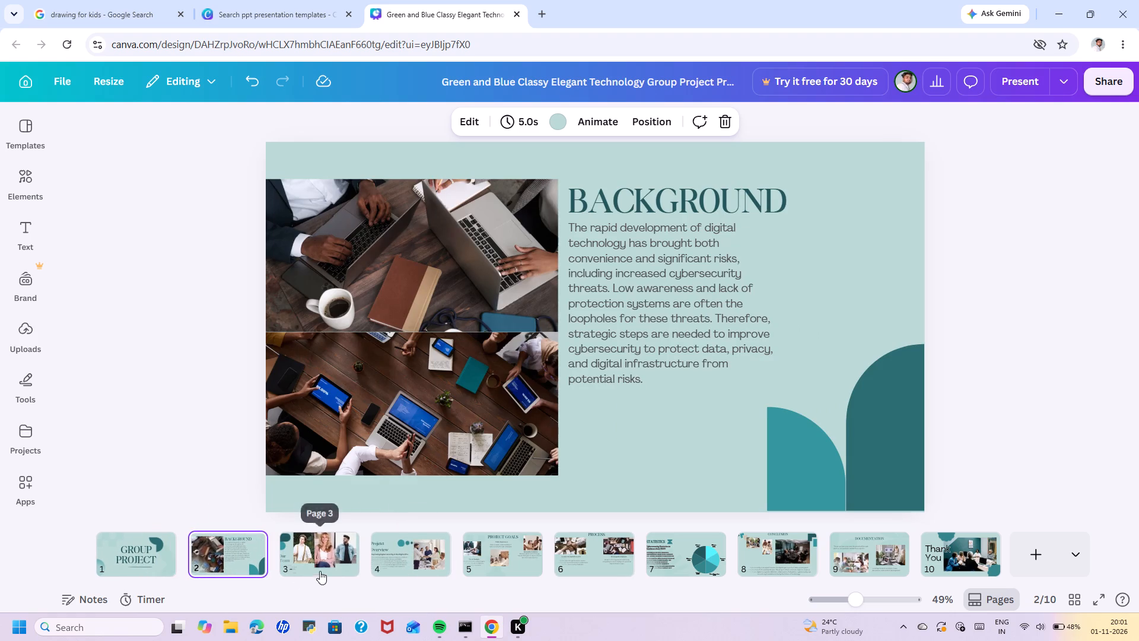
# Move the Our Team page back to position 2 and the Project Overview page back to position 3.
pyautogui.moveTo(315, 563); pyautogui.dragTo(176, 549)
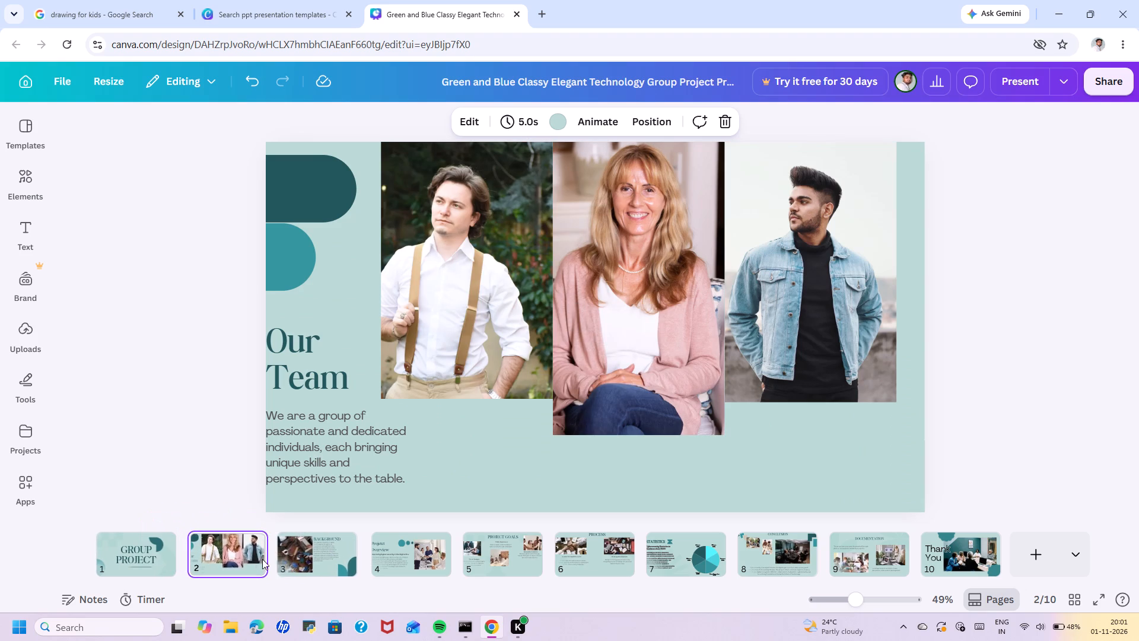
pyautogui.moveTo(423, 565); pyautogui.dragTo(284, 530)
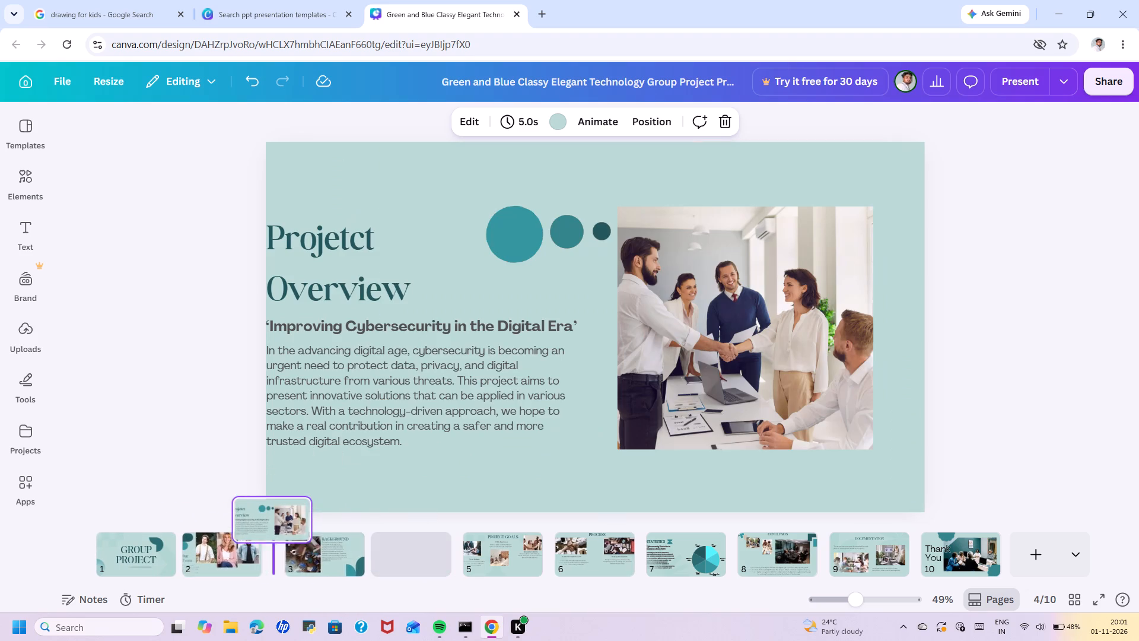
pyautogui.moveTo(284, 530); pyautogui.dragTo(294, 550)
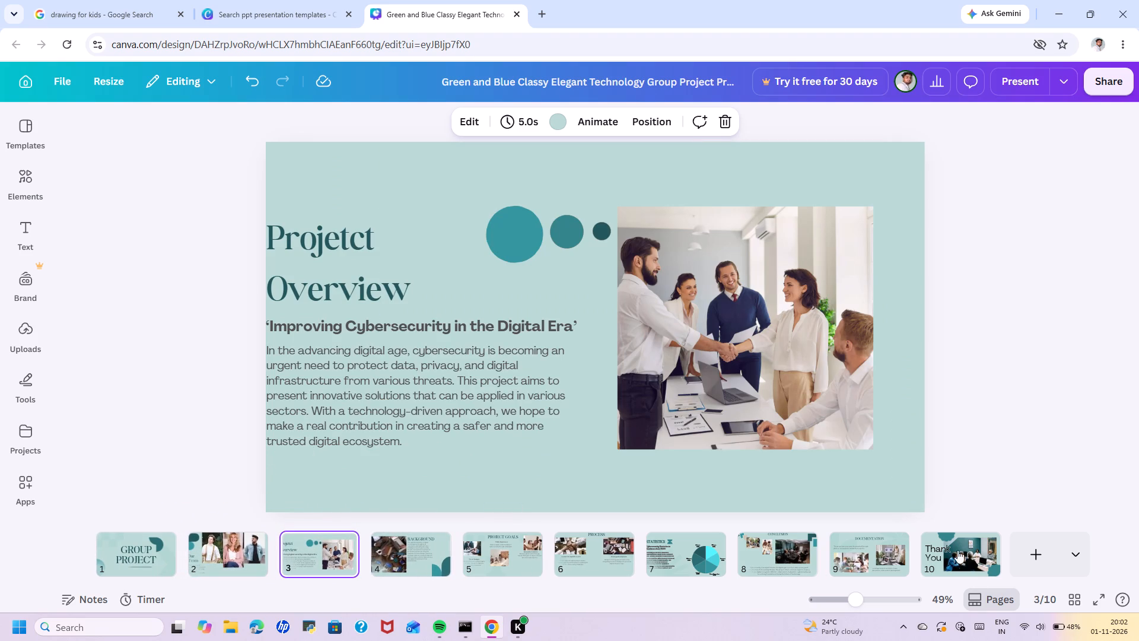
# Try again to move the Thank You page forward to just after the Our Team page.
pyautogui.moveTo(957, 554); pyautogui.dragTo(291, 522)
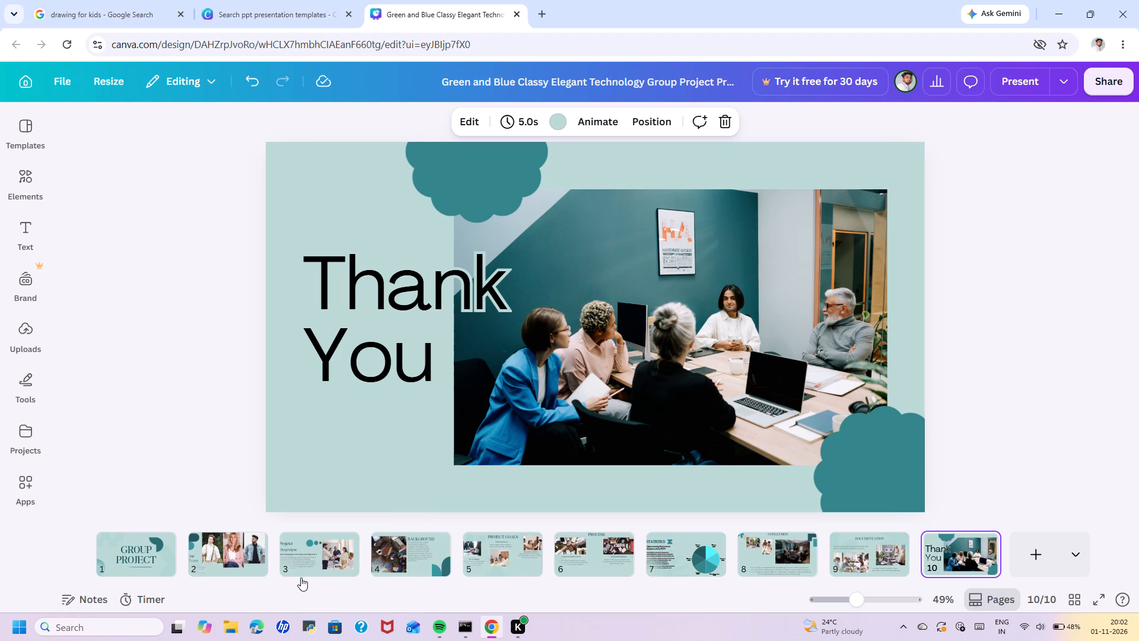
# Review the opening pages in order, from the GROUP PROJECT cover through Our Team, Project Overview and Background to Project Goals.
pyautogui.click(219, 552)
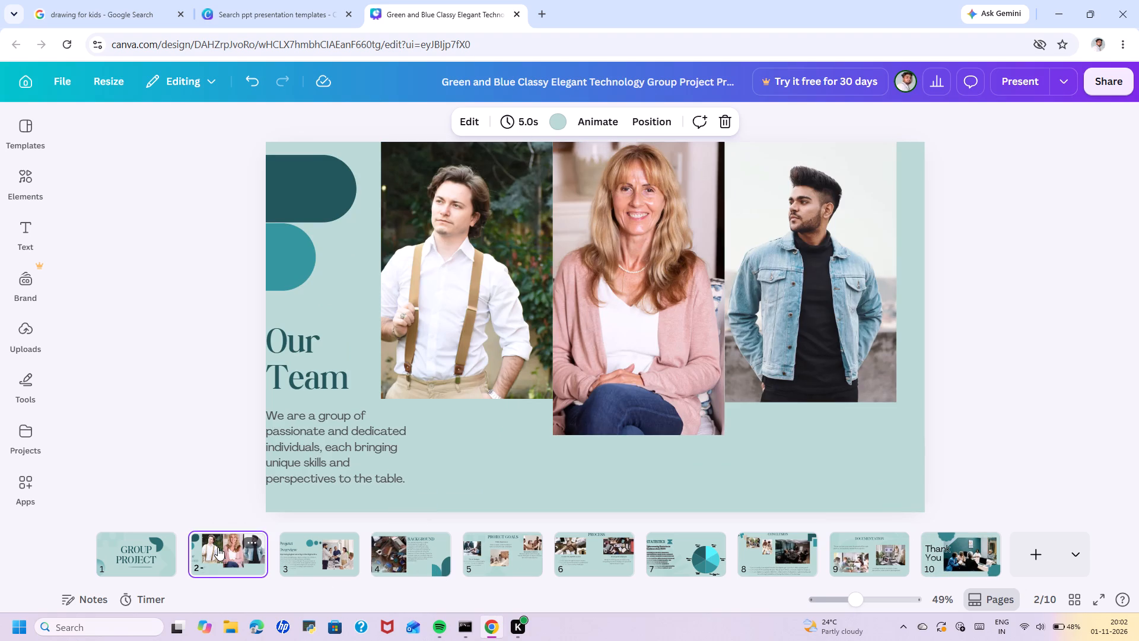
pyautogui.click(157, 554)
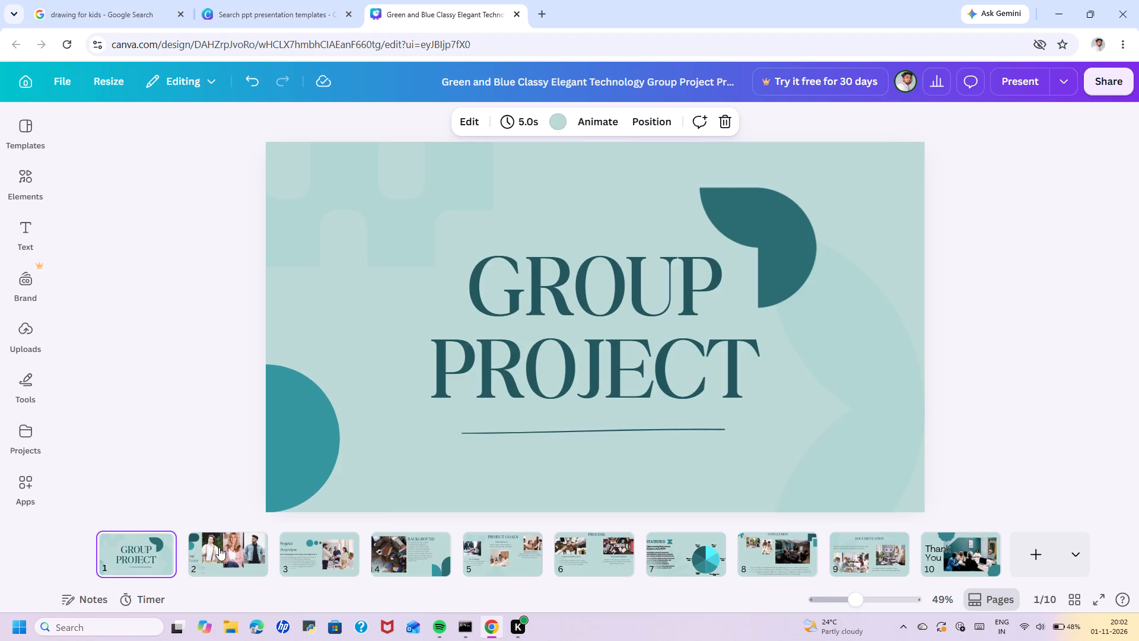
pyautogui.click(239, 551)
pyautogui.click(297, 554)
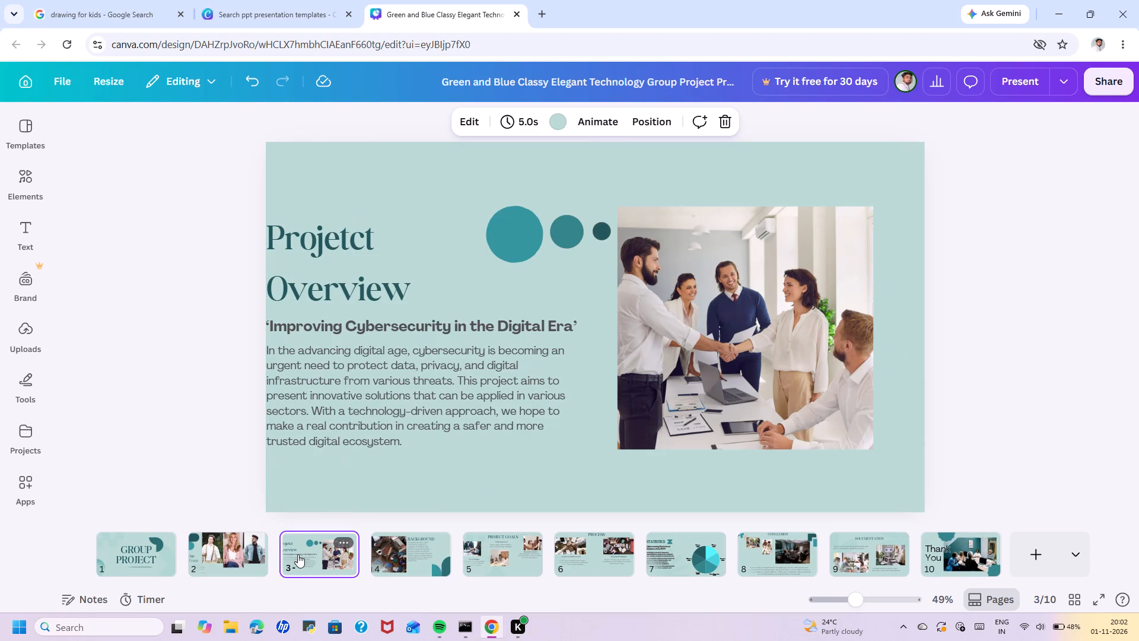
pyautogui.click(402, 566)
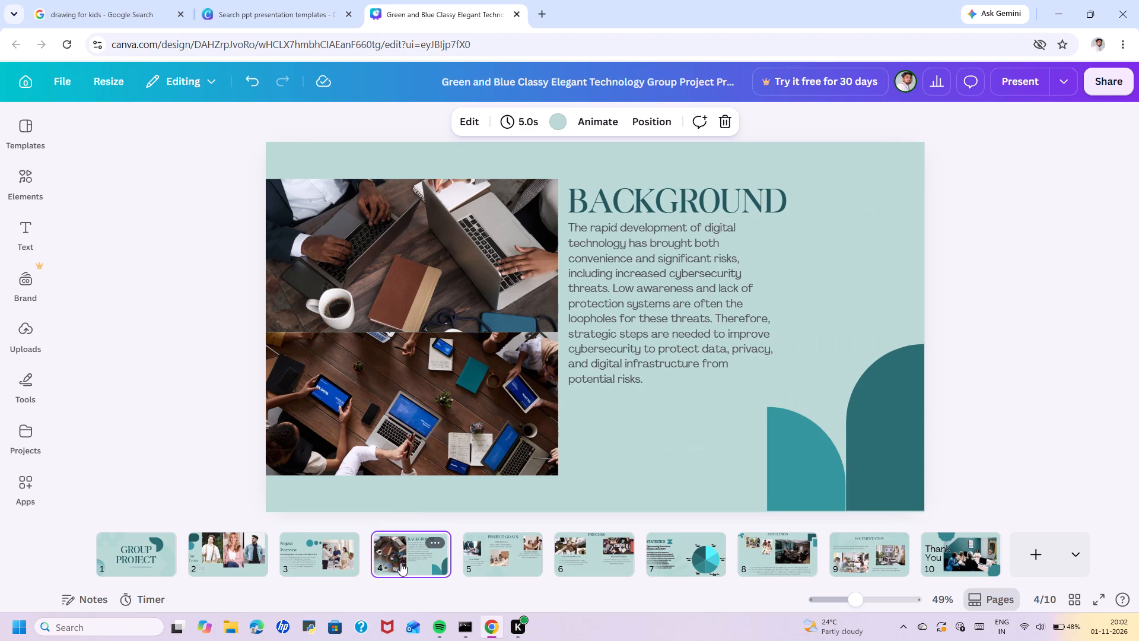
pyautogui.click(502, 570)
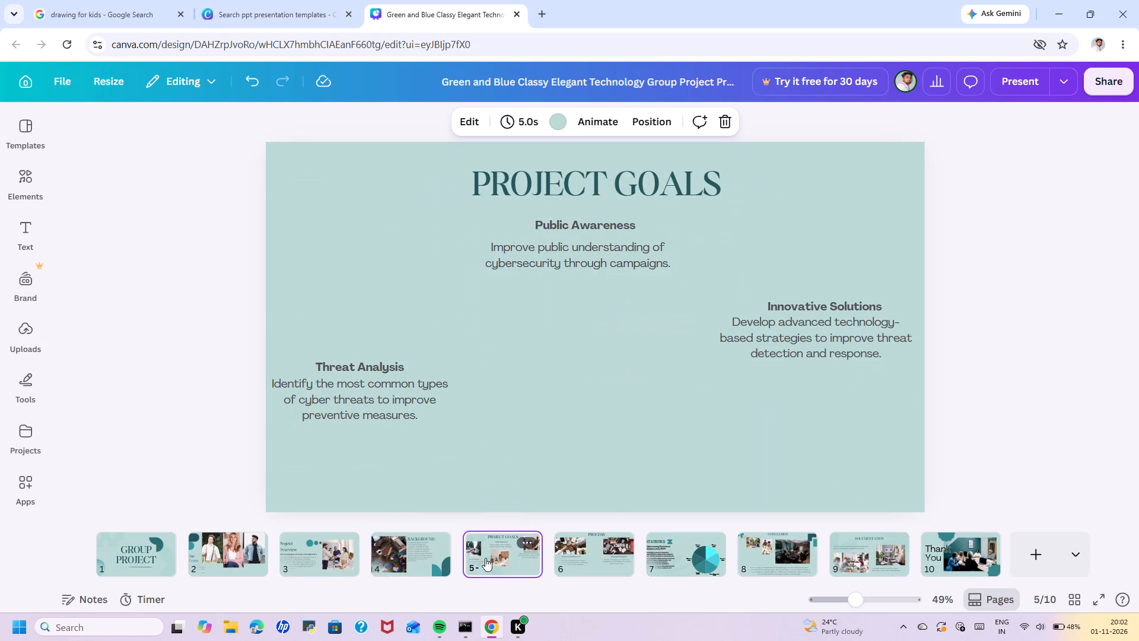
# On the Background page, move the heading and the body paragraph up and towards the page's right edge.
pyautogui.click(399, 539)
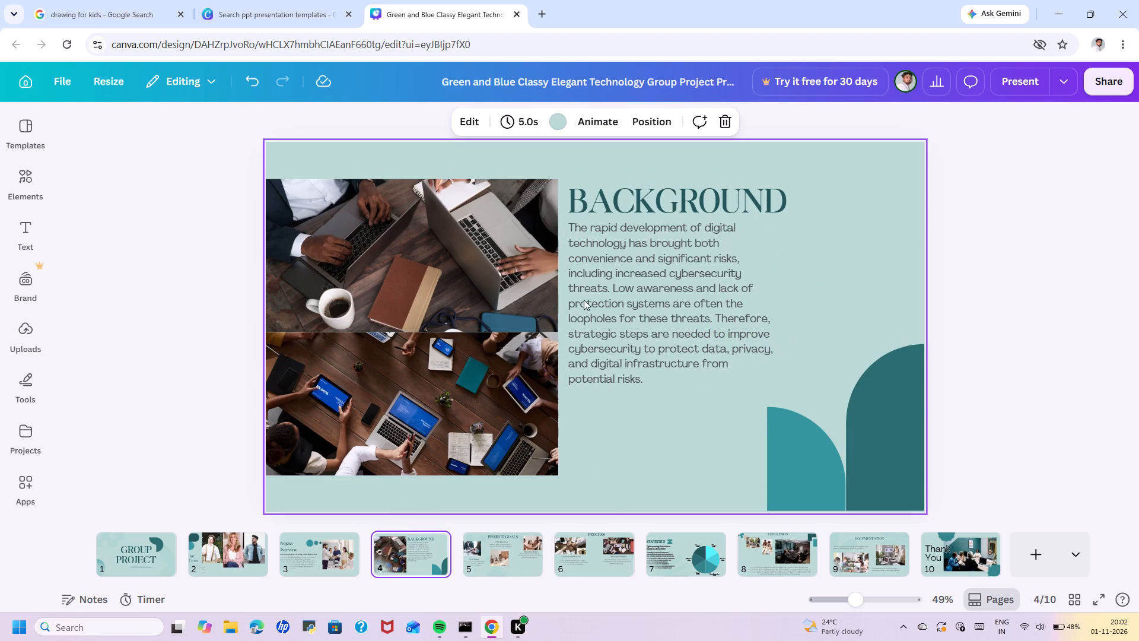
pyautogui.moveTo(635, 213); pyautogui.dragTo(733, 181)
pyautogui.moveTo(672, 289); pyautogui.dragTo(774, 255)
# Move the Background page's upper laptop photo up to the top-left corner and enlarge both photos to matching widths.
pyautogui.moveTo(499, 302); pyautogui.dragTo(507, 274)
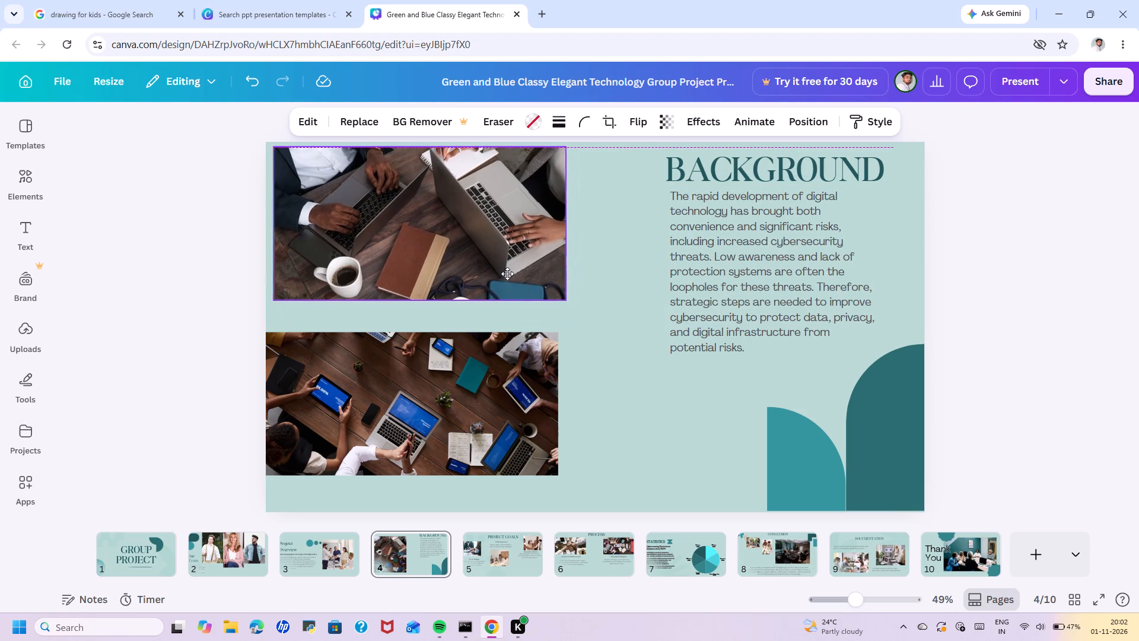
pyautogui.moveTo(507, 274); pyautogui.dragTo(503, 271)
pyautogui.moveTo(557, 304); pyautogui.dragTo(588, 305)
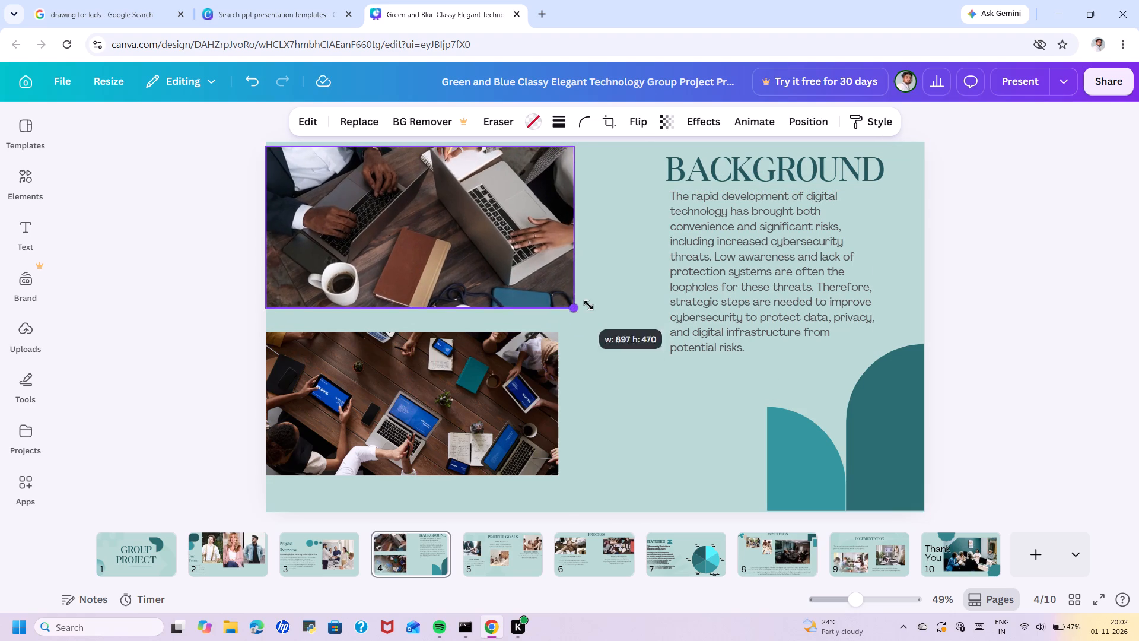
pyautogui.moveTo(588, 305); pyautogui.dragTo(614, 316)
pyautogui.click(521, 379)
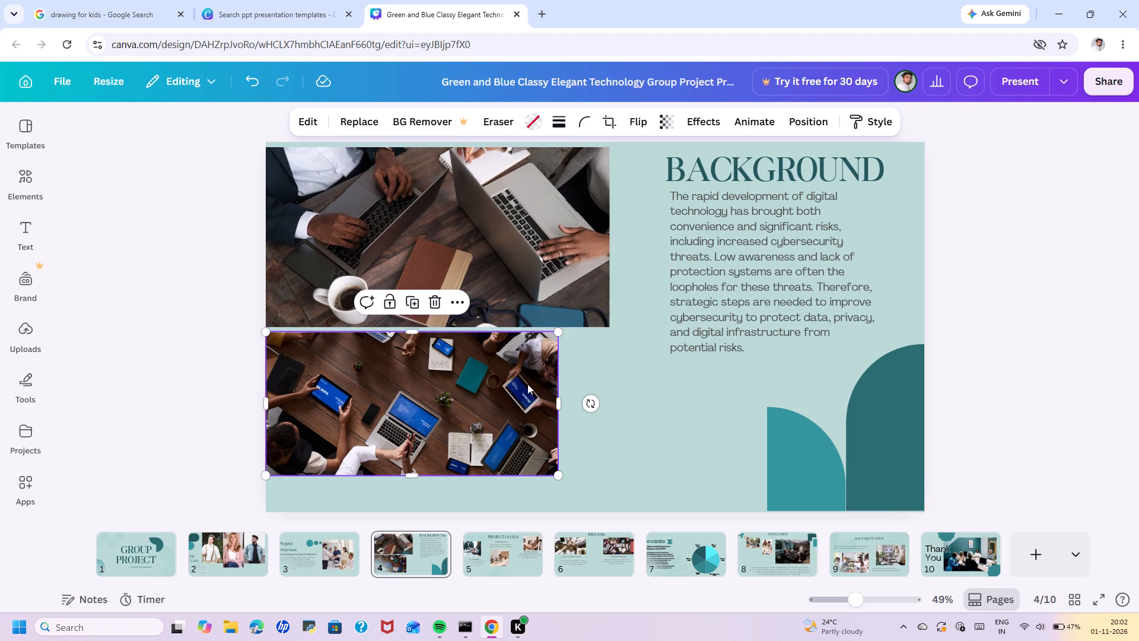
pyautogui.moveTo(556, 479); pyautogui.dragTo(628, 487)
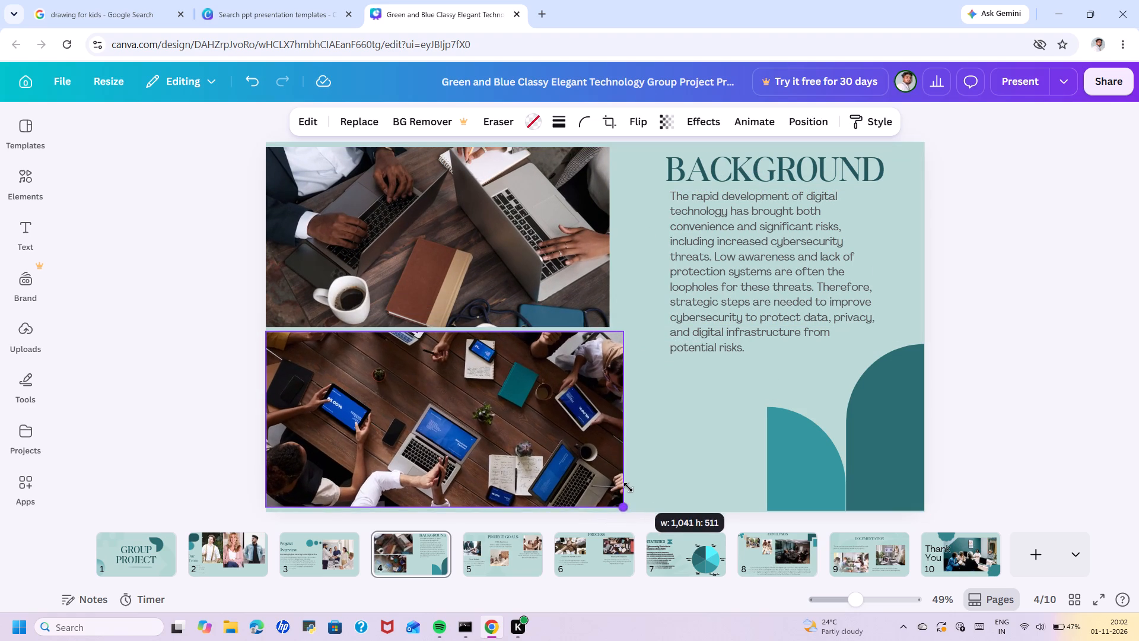
pyautogui.moveTo(628, 487); pyautogui.dragTo(618, 482)
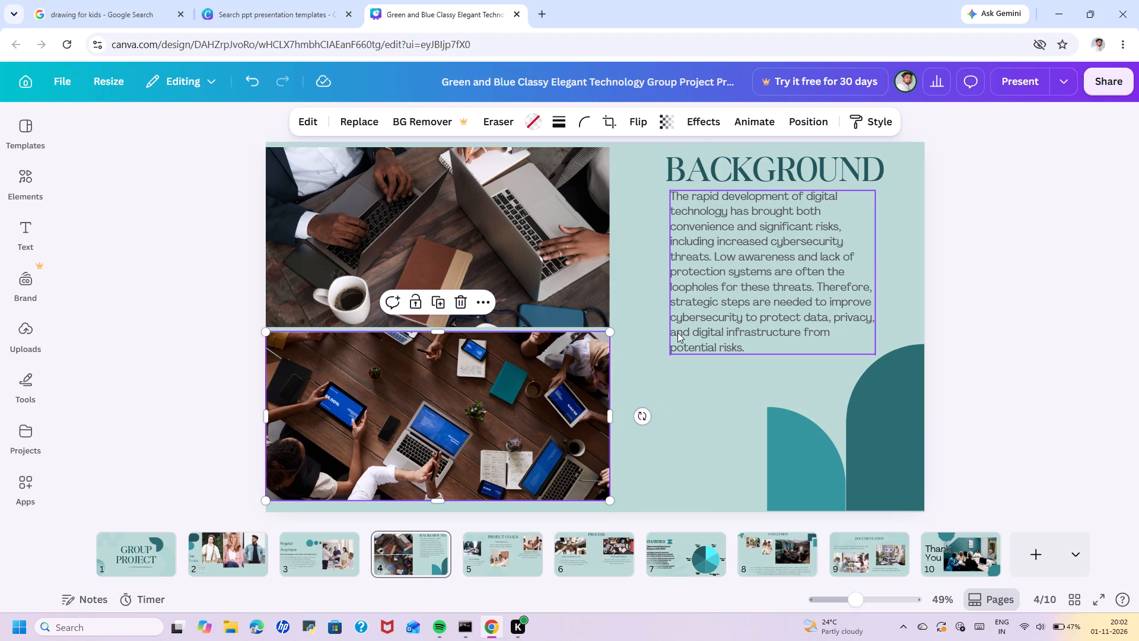
# Enlarge the Background body paragraph to font size 28 and reposition it just beneath the heading.
pyautogui.click(696, 279)
pyautogui.moveTo(689, 280); pyautogui.dragTo(645, 277)
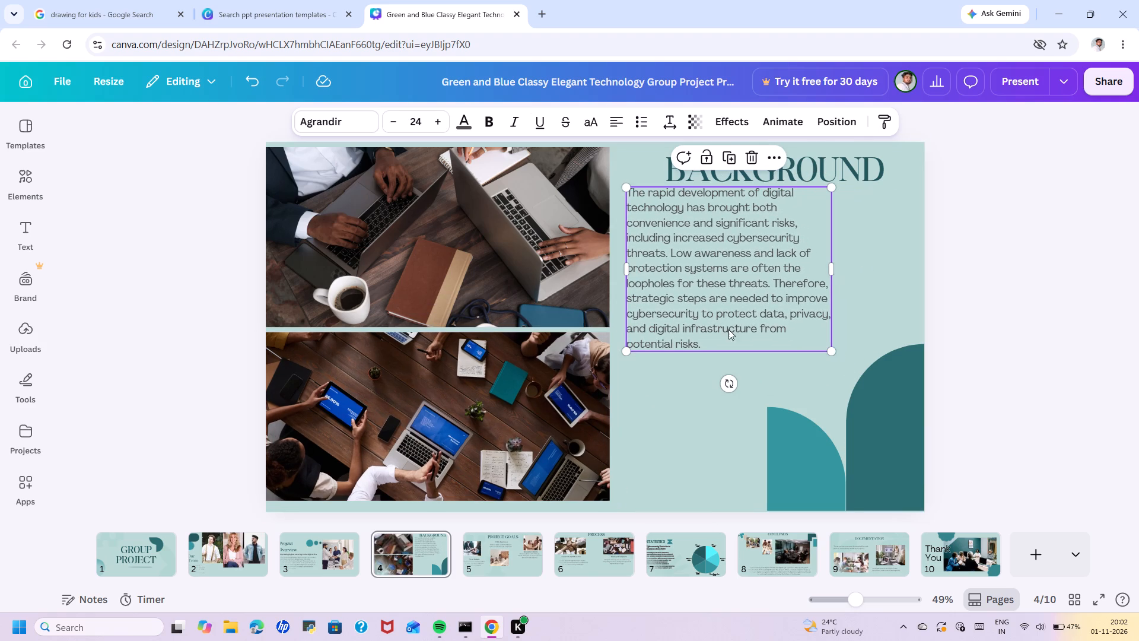
pyautogui.moveTo(829, 351); pyautogui.dragTo(886, 348)
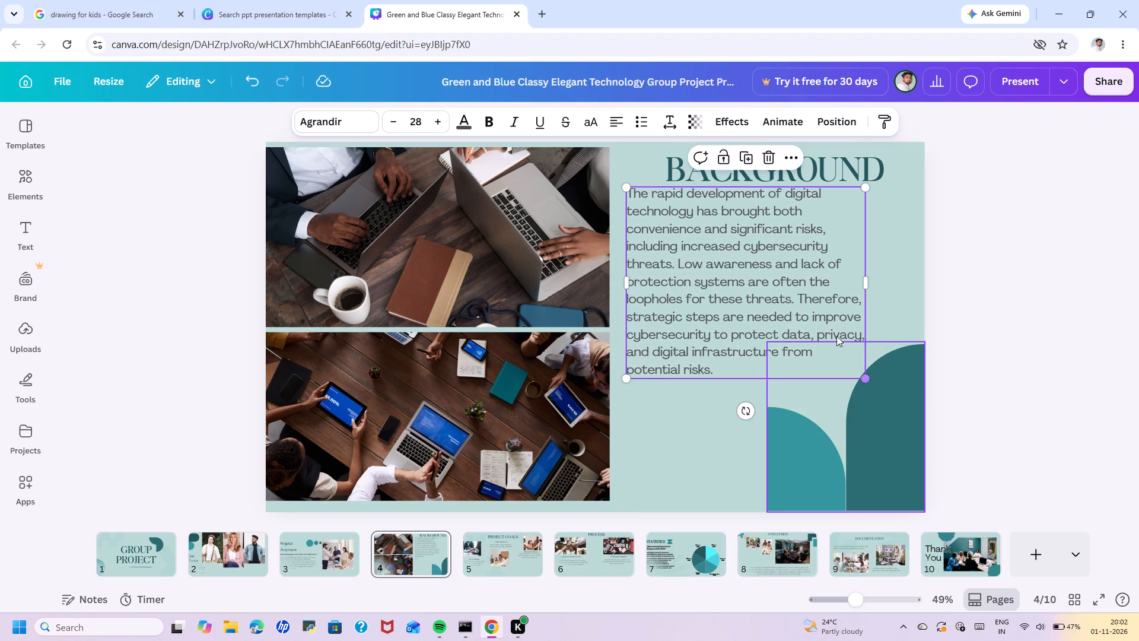
pyautogui.moveTo(775, 315); pyautogui.dragTo(819, 315)
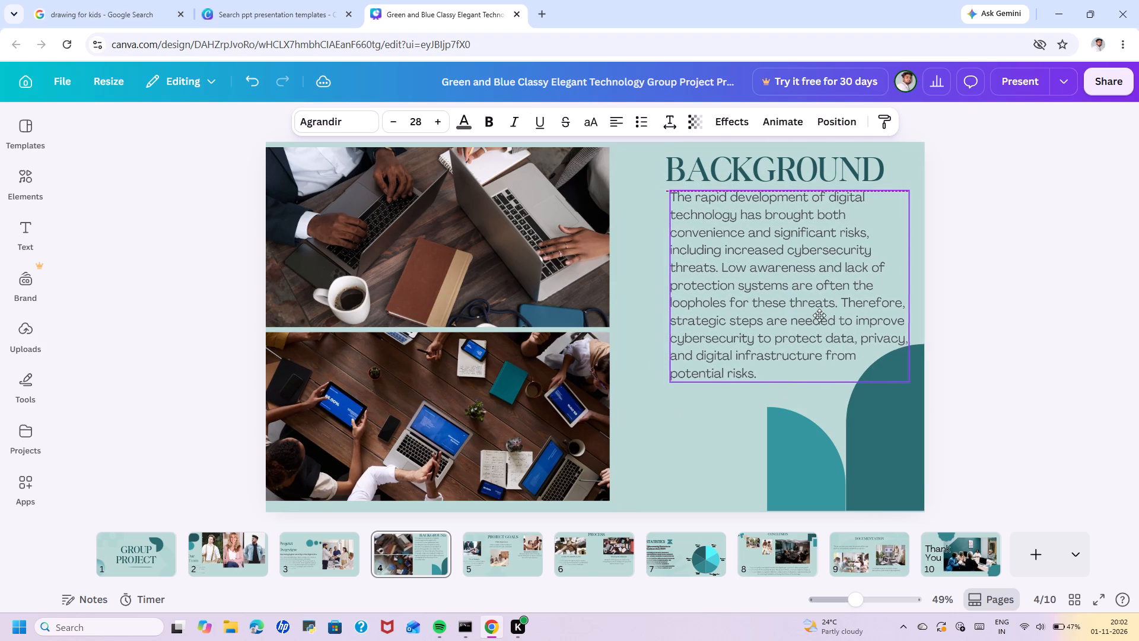
pyautogui.moveTo(819, 315); pyautogui.dragTo(830, 316)
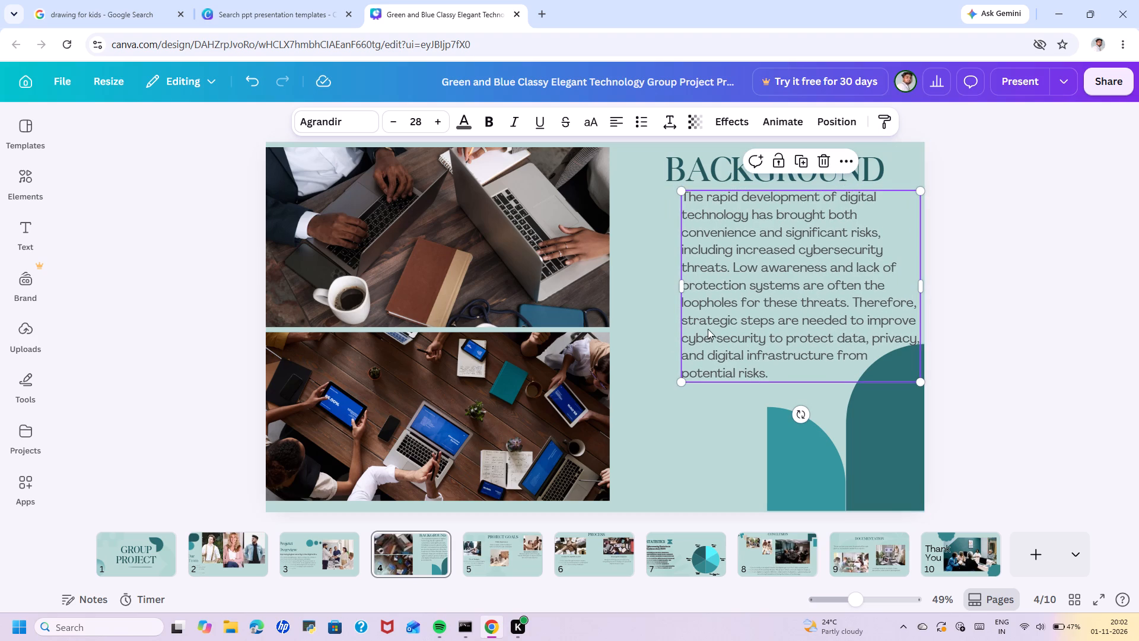
pyautogui.moveTo(709, 328); pyautogui.dragTo(702, 325)
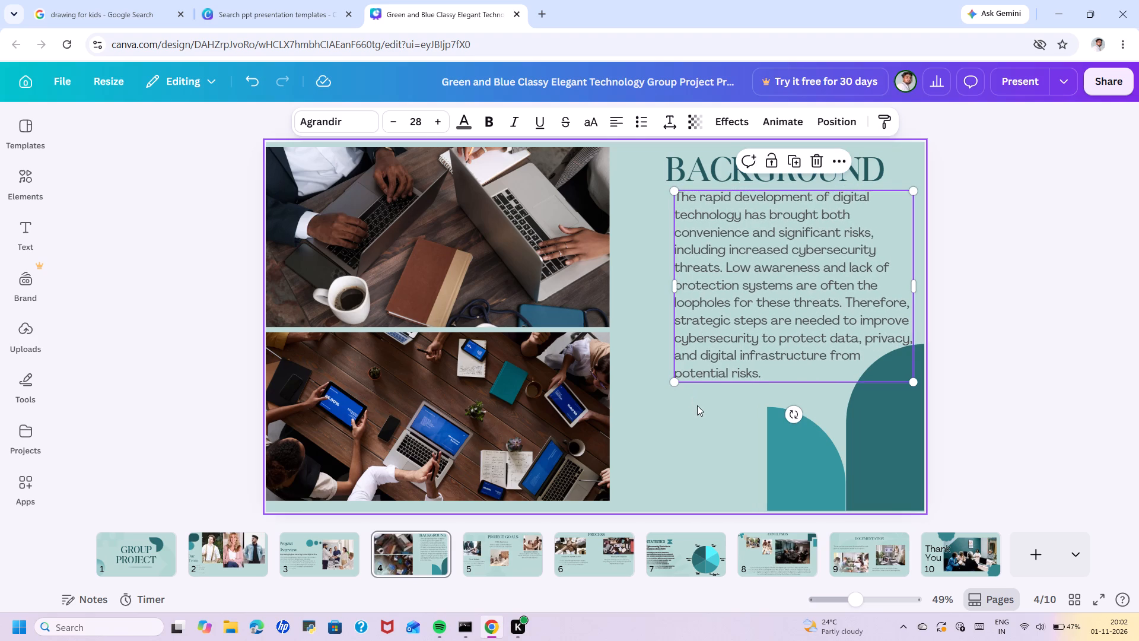
pyautogui.click(697, 405)
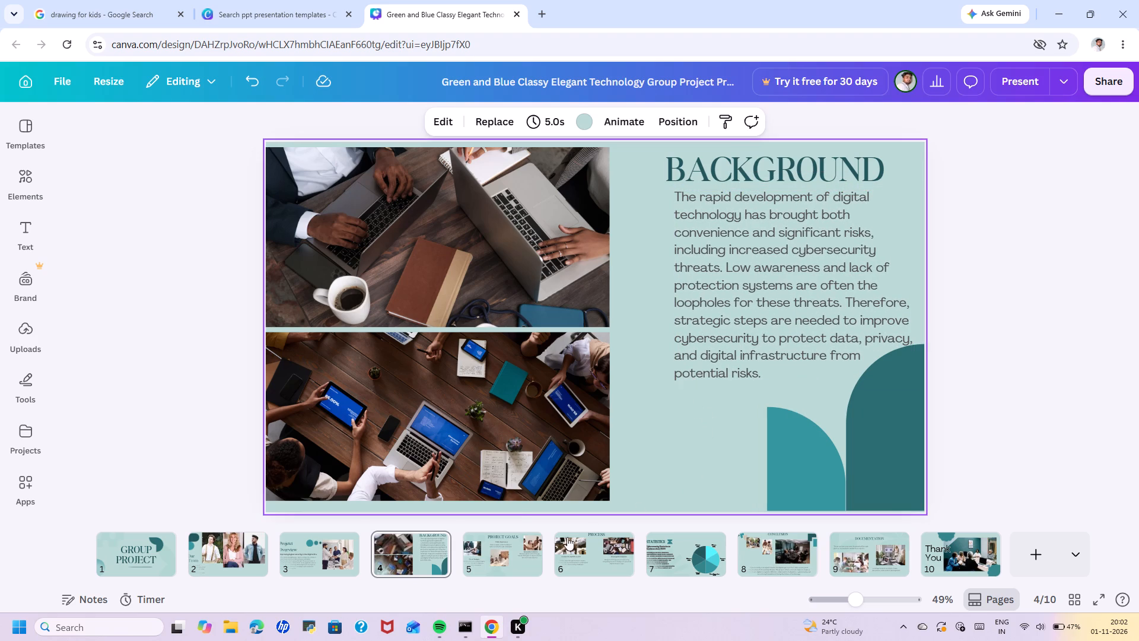
# On the Process page, move the Strategy Development photo slightly up, keeping it flush with the page's right edge.
pyautogui.click(528, 563)
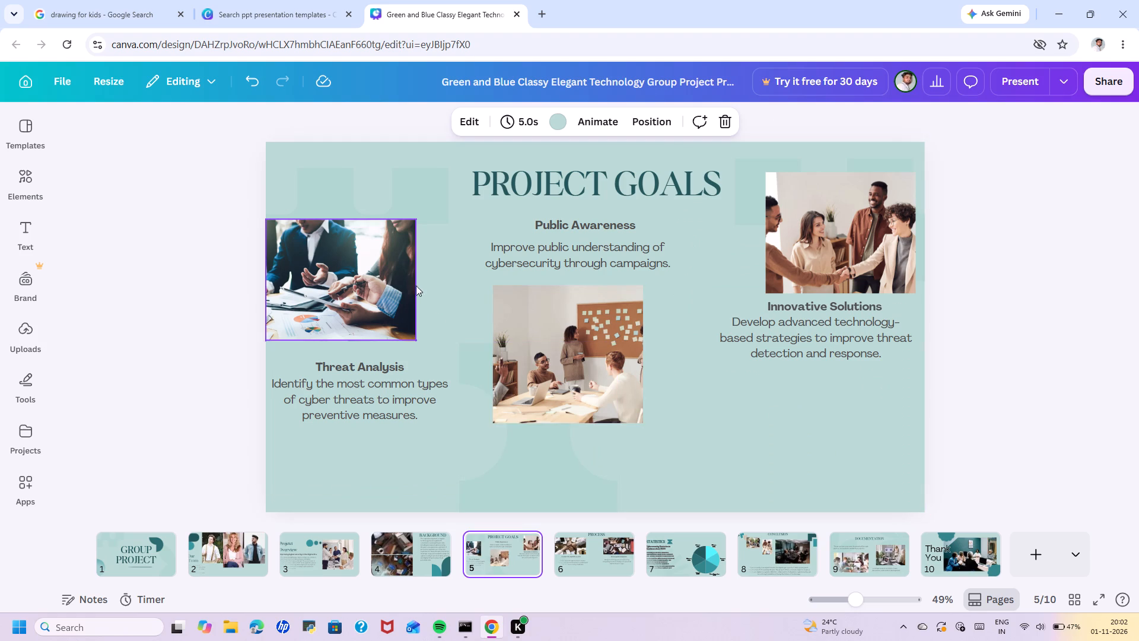
pyautogui.click(593, 534)
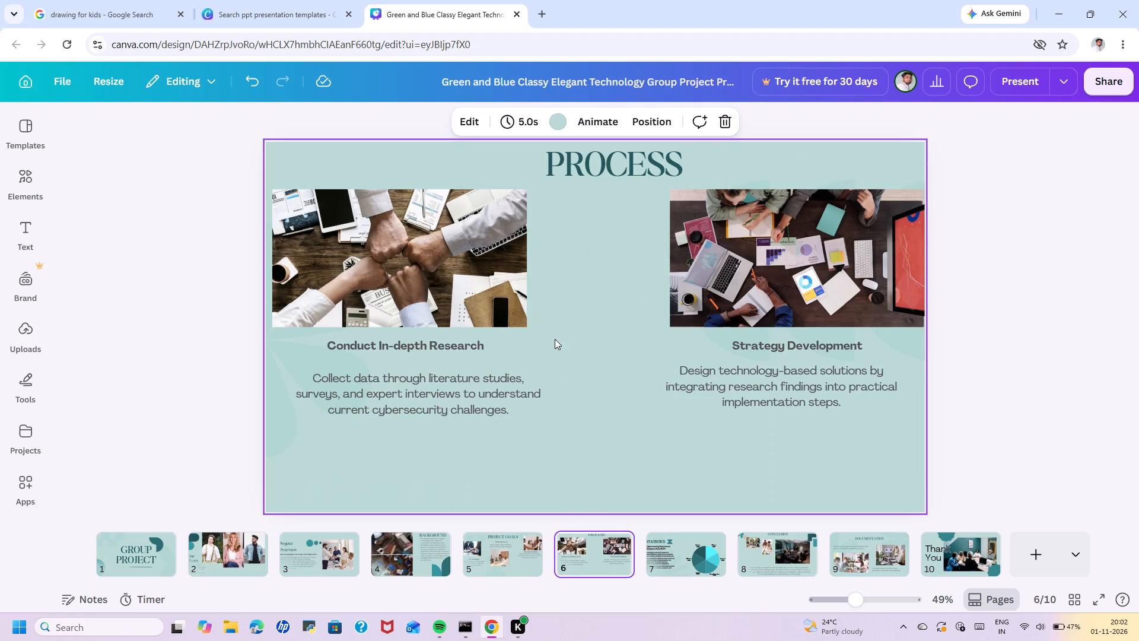
pyautogui.click(433, 284)
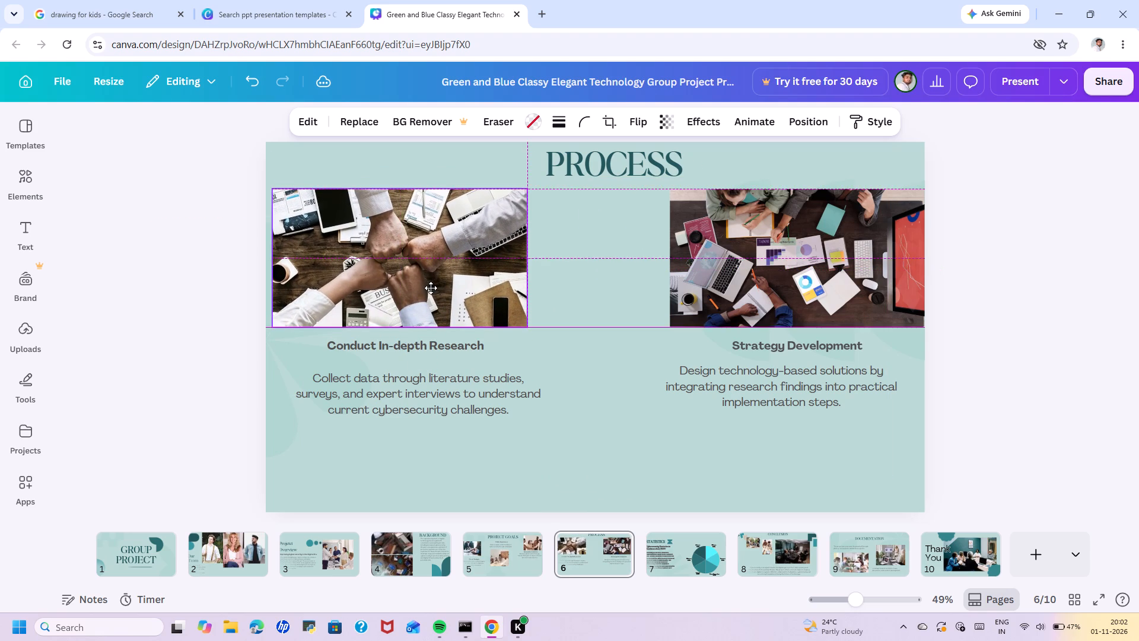
pyautogui.moveTo(684, 252); pyautogui.dragTo(632, 255)
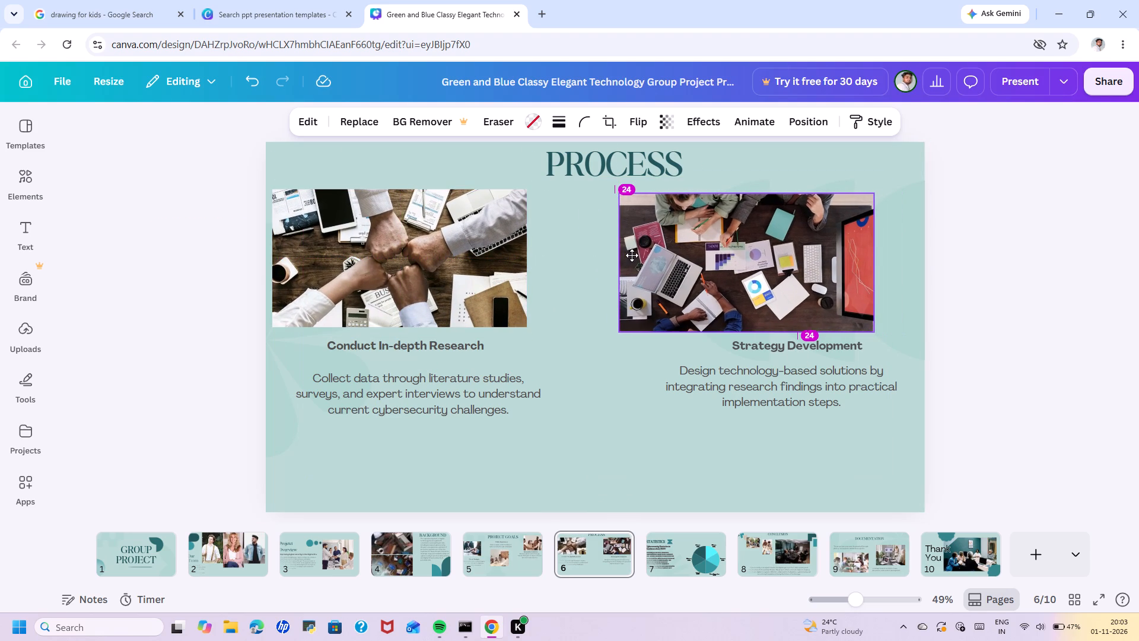
pyautogui.moveTo(632, 255); pyautogui.dragTo(676, 241)
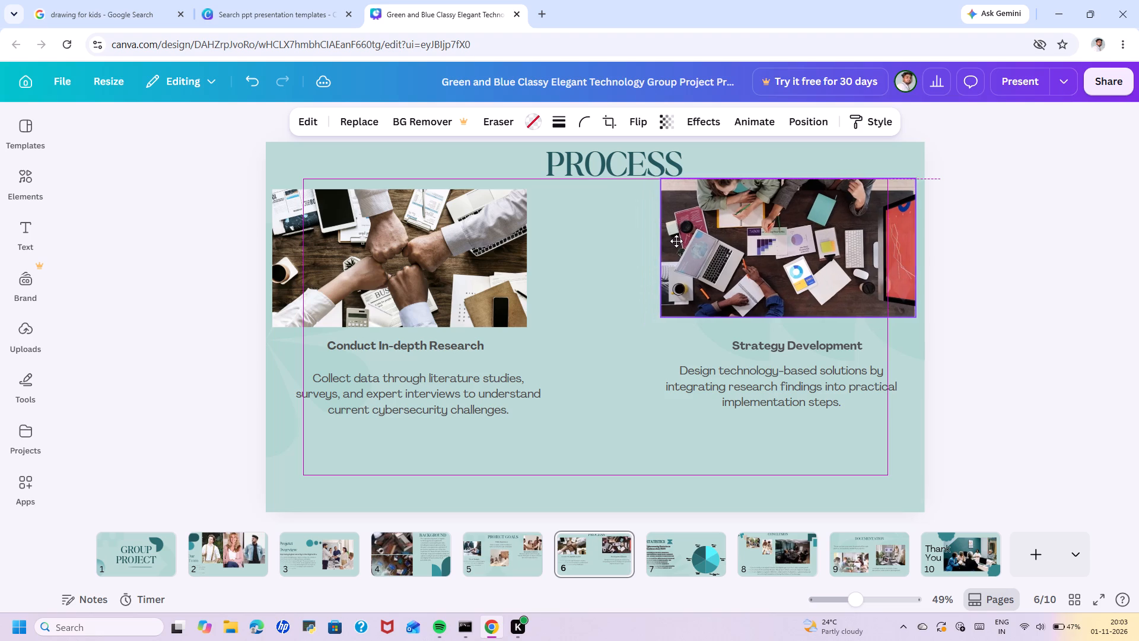
pyautogui.moveTo(676, 241); pyautogui.dragTo(680, 240)
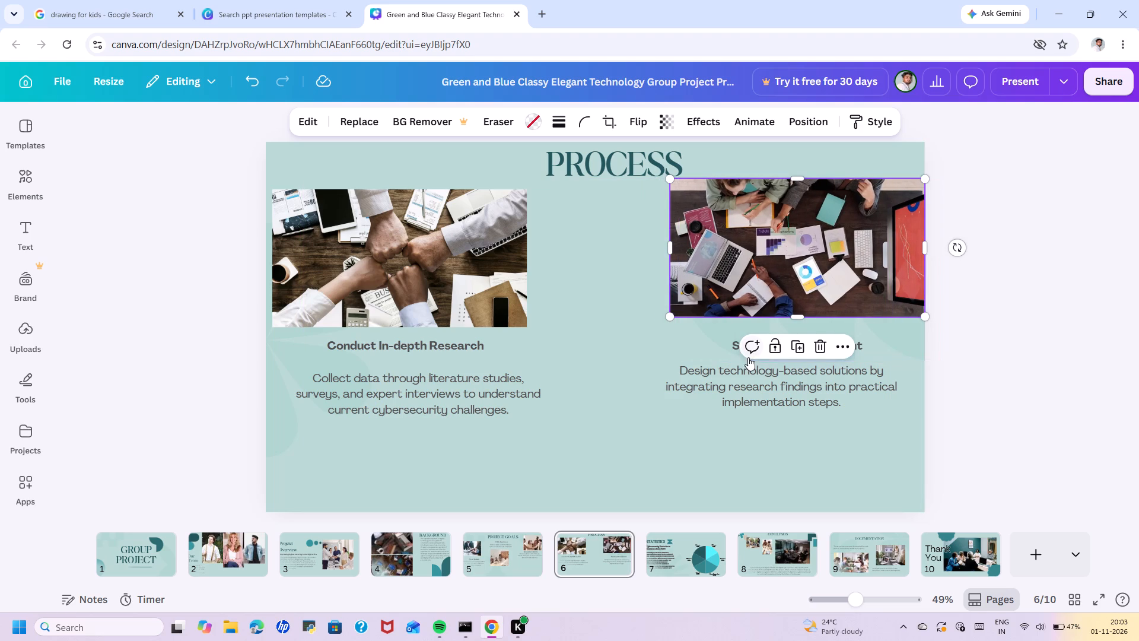
# Move the Strategy Development heading and its description up so they sit closely beneath the photo.
pyautogui.moveTo(735, 343); pyautogui.dragTo(733, 327)
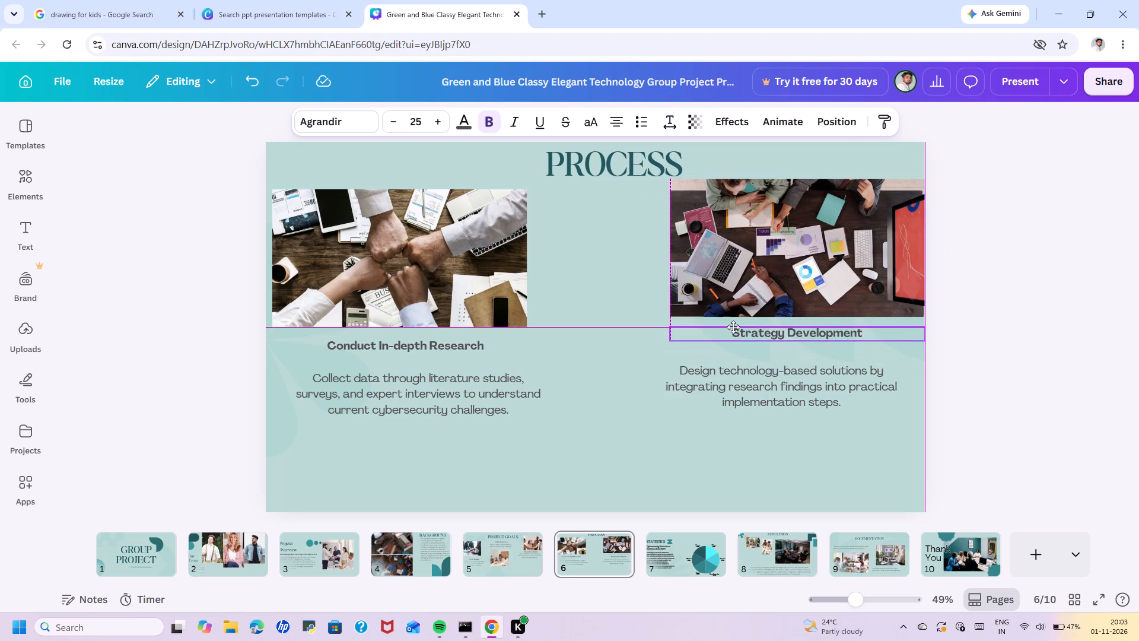
pyautogui.moveTo(733, 327); pyautogui.dragTo(739, 326)
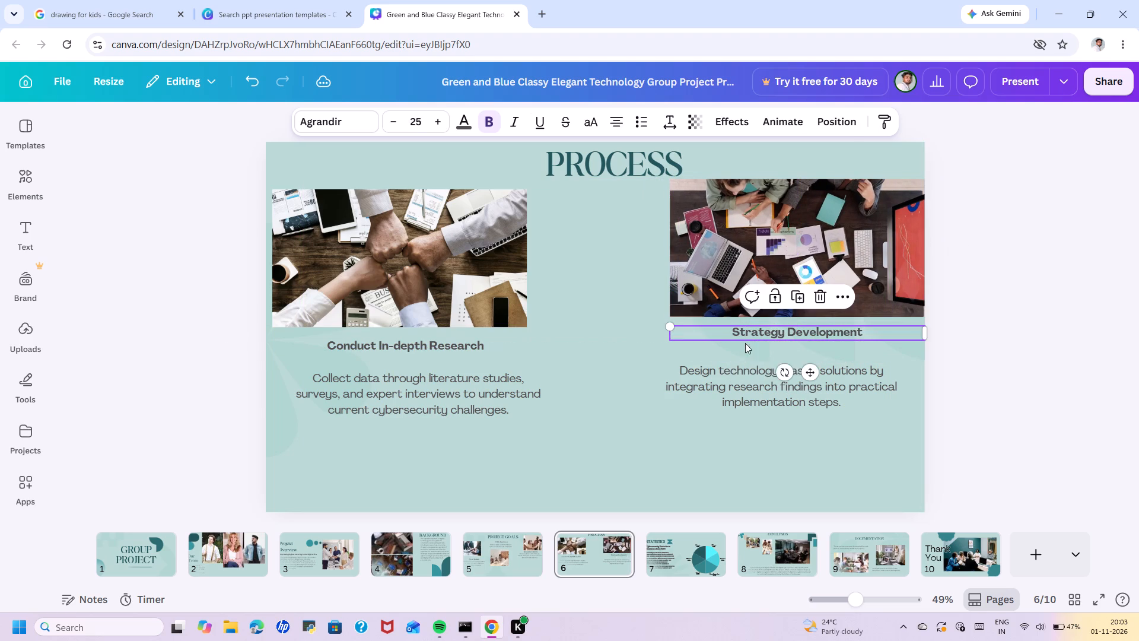
pyautogui.moveTo(746, 367); pyautogui.dragTo(747, 344)
pyautogui.moveTo(750, 345); pyautogui.dragTo(753, 351)
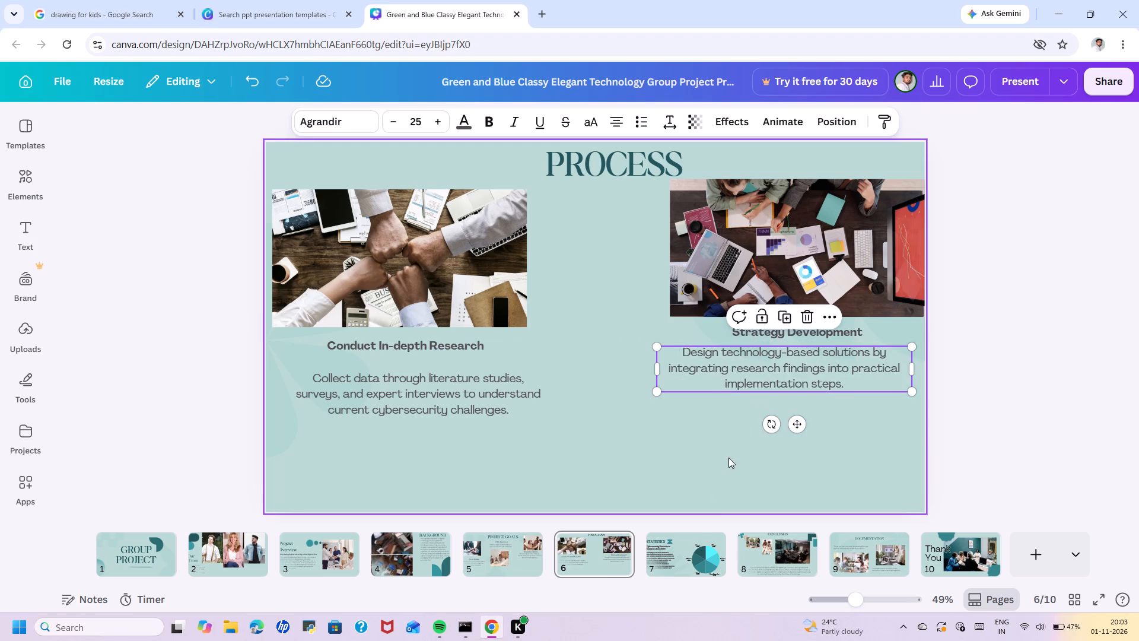
# Replace the Statistics page's content on page 7 with the "Need A Hug Trend" mobile video design from your projects.
pyautogui.click(691, 537)
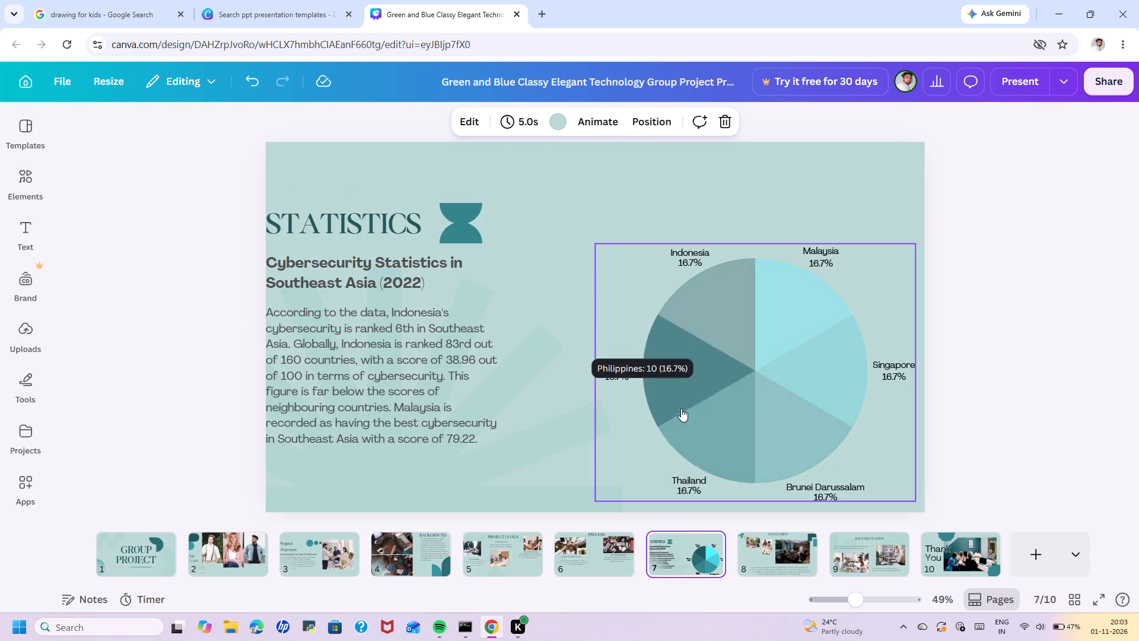
pyautogui.click(630, 373)
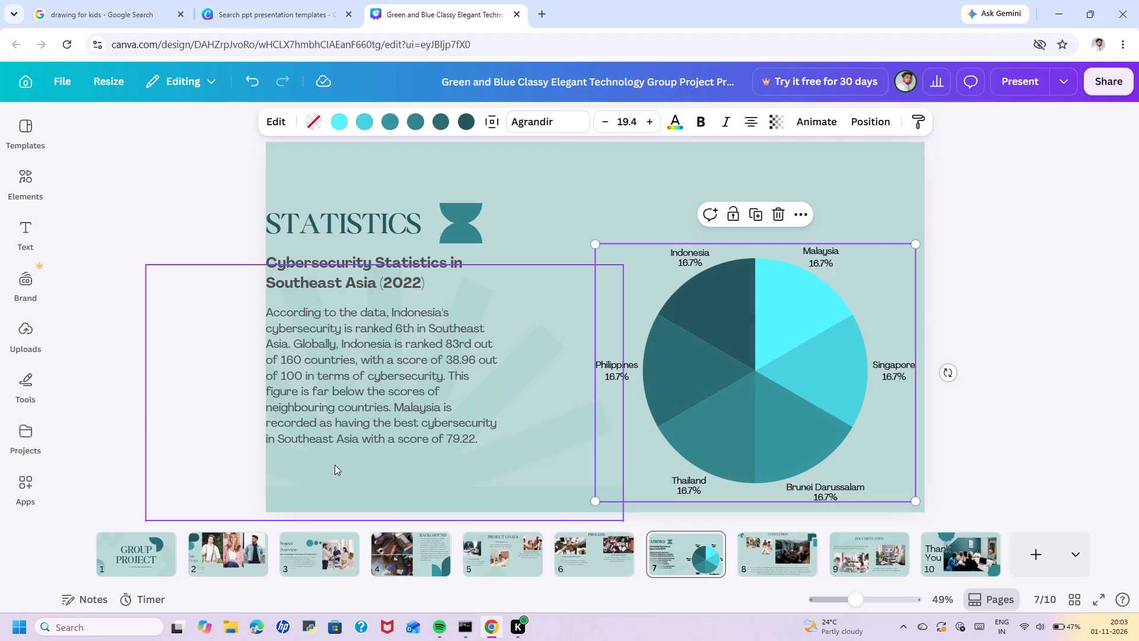
pyautogui.click(12, 426)
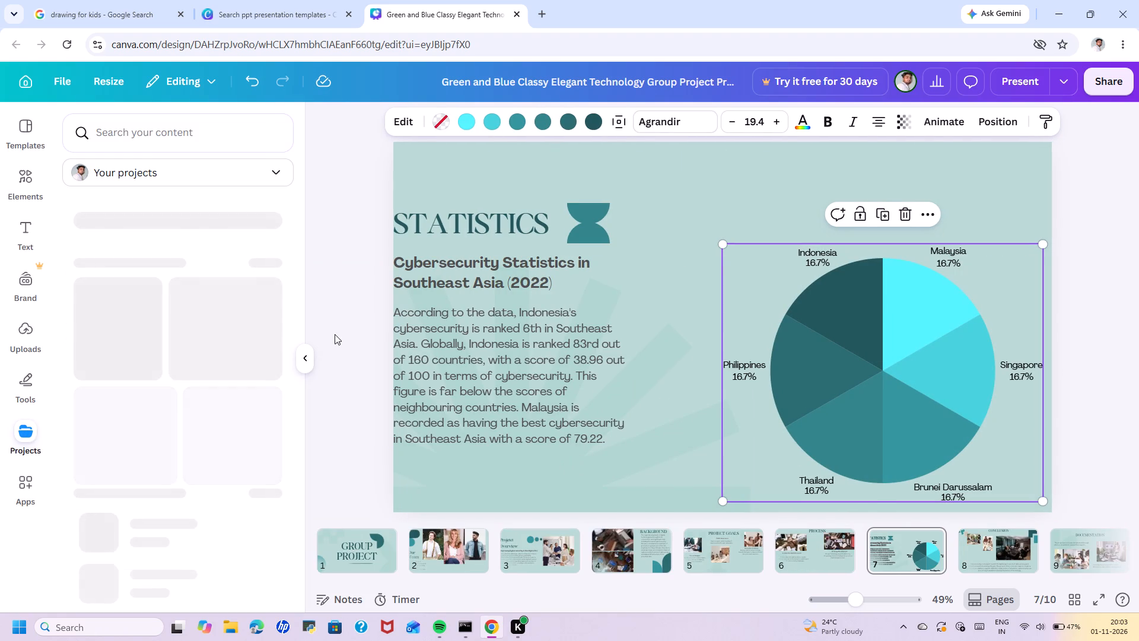
pyautogui.moveTo(209, 323); pyautogui.dragTo(260, 319)
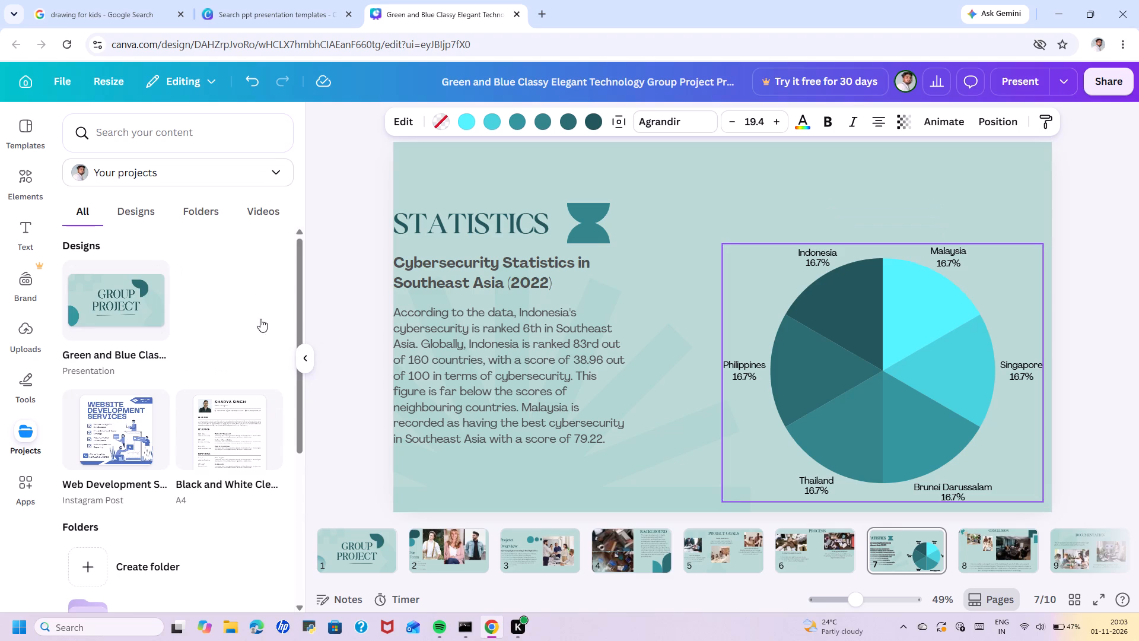
pyautogui.moveTo(260, 319); pyautogui.dragTo(612, 321)
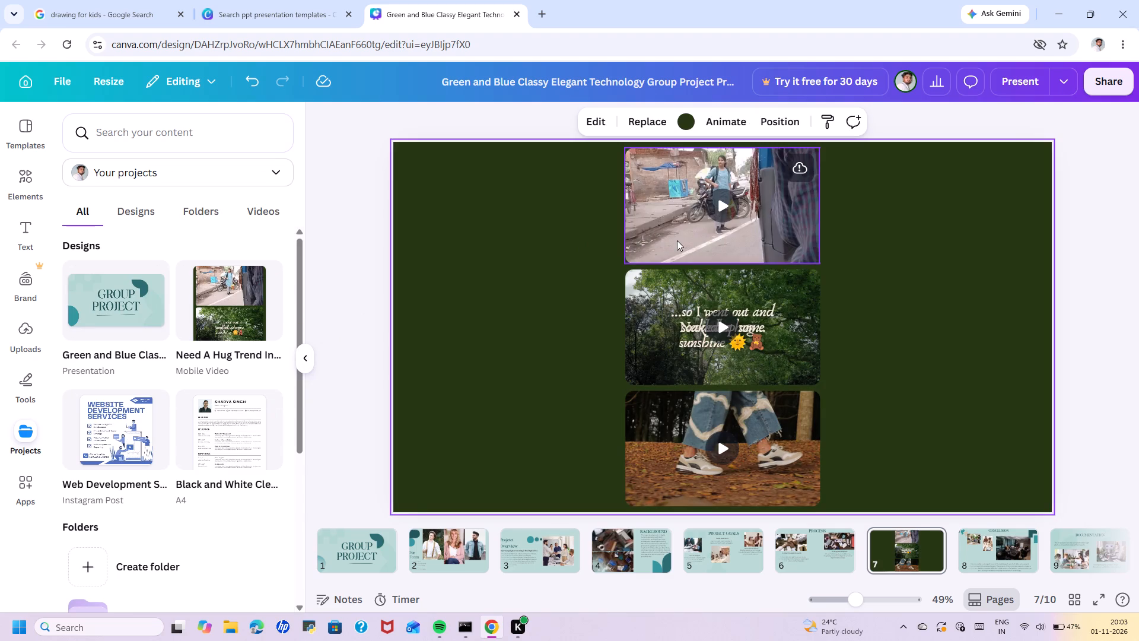
# Try to play the top and middle videos on page 7.
pyautogui.scroll(-2, 679, 241)
pyautogui.scroll(2, 680, 236)
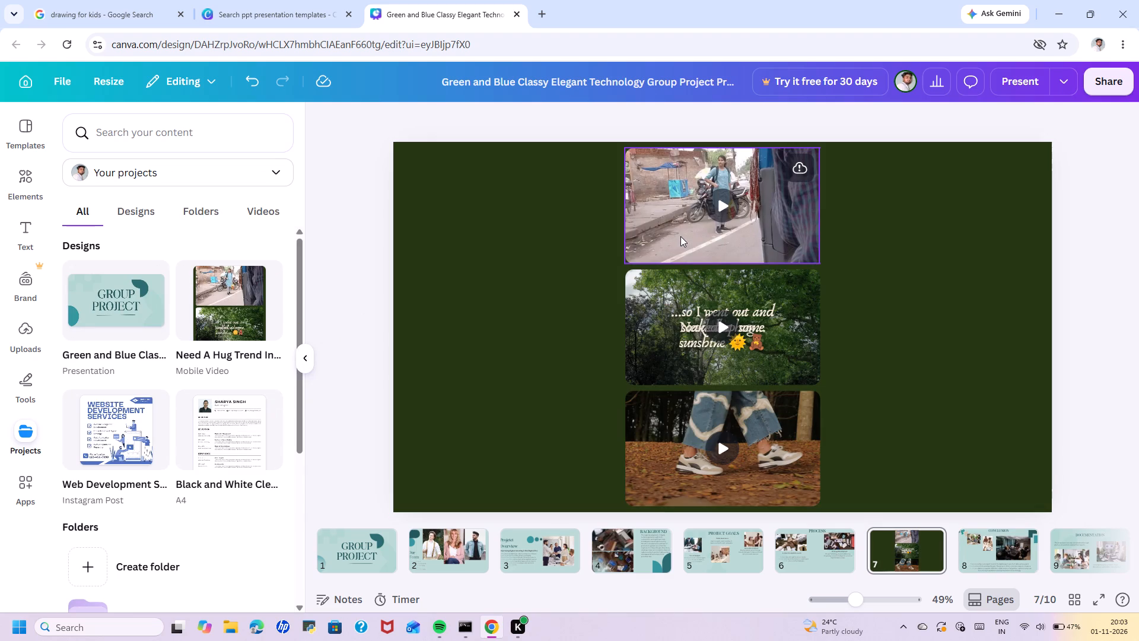
pyautogui.click(730, 207)
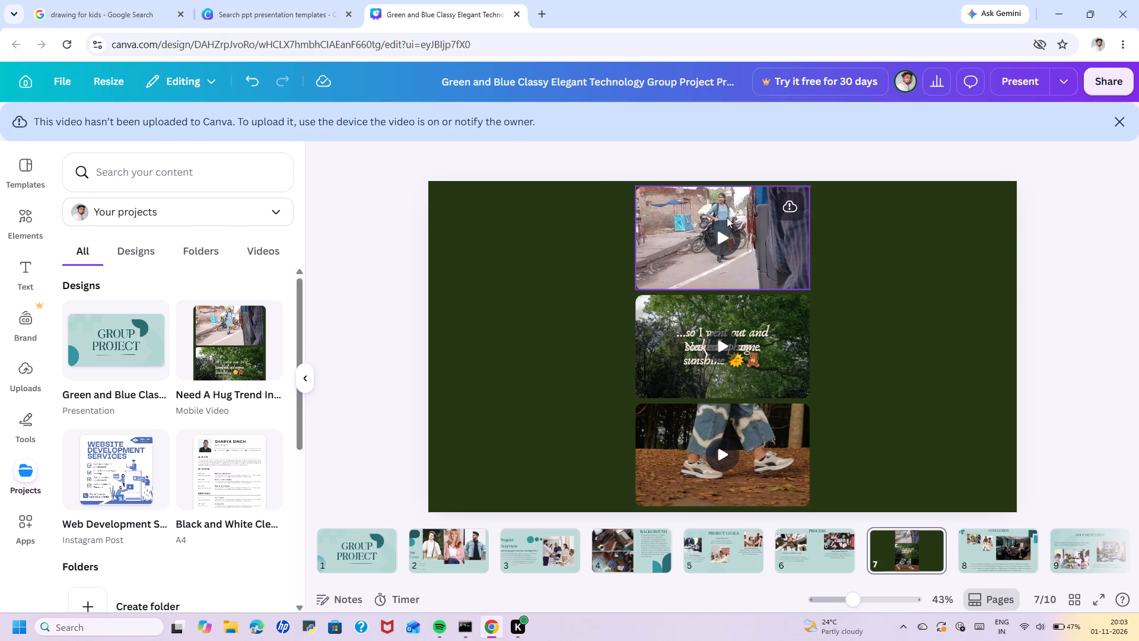
pyautogui.click(726, 236)
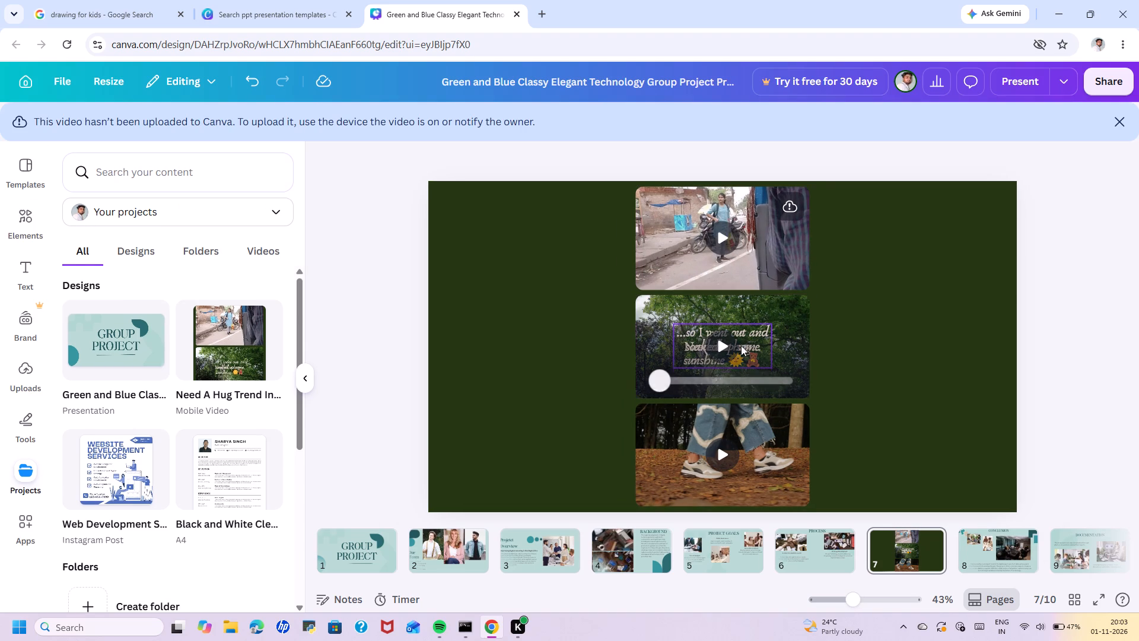
pyautogui.click(721, 351)
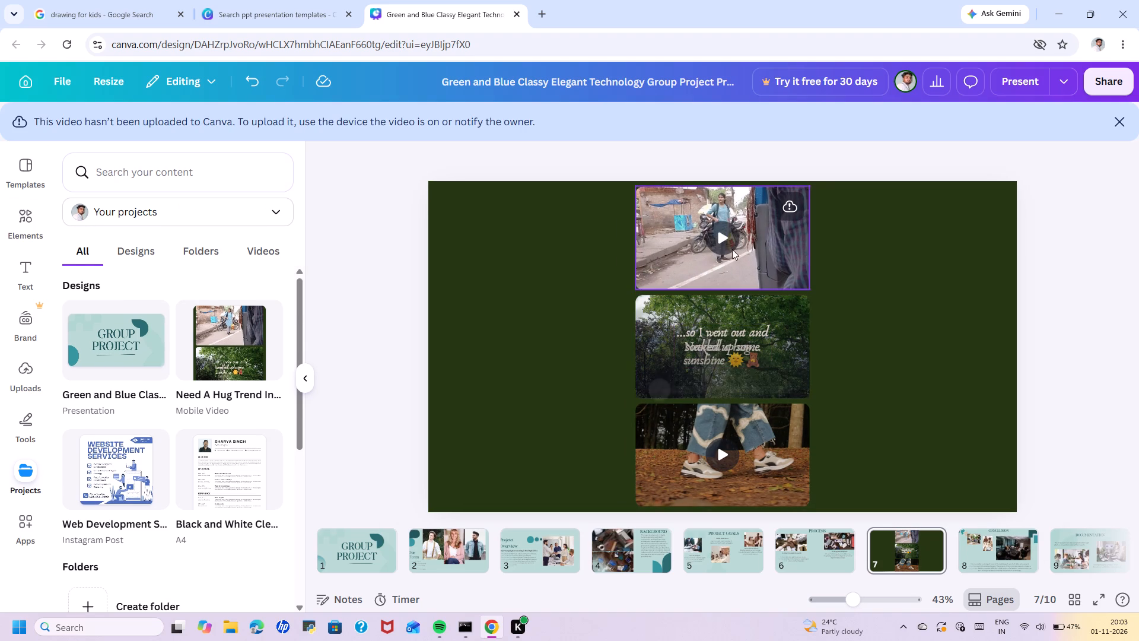
# Try to play the top video on page 7, and look over pages 7 to 9.
pyautogui.click(723, 245)
pyautogui.scroll(-4, 723, 259)
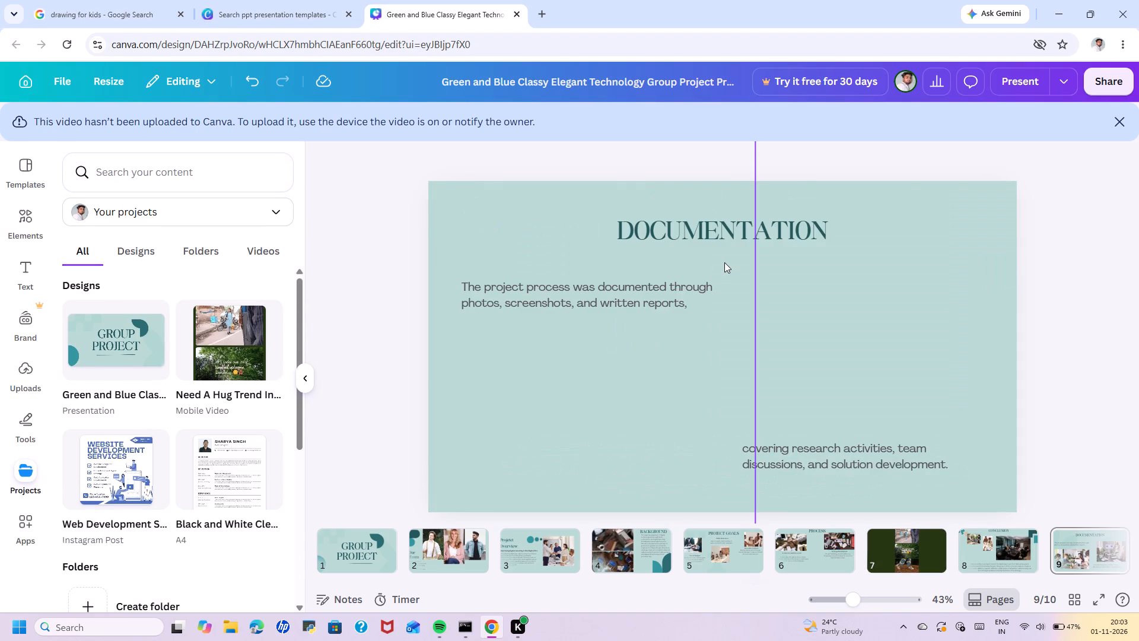
pyautogui.scroll(8, 724, 262)
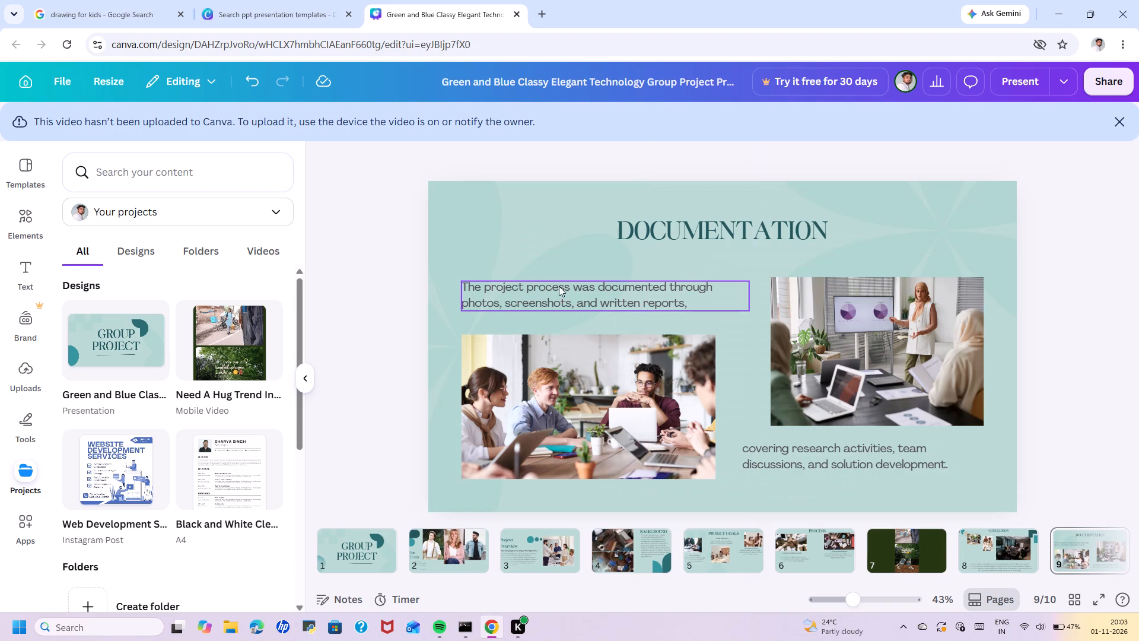
pyautogui.scroll(7, 610, 297)
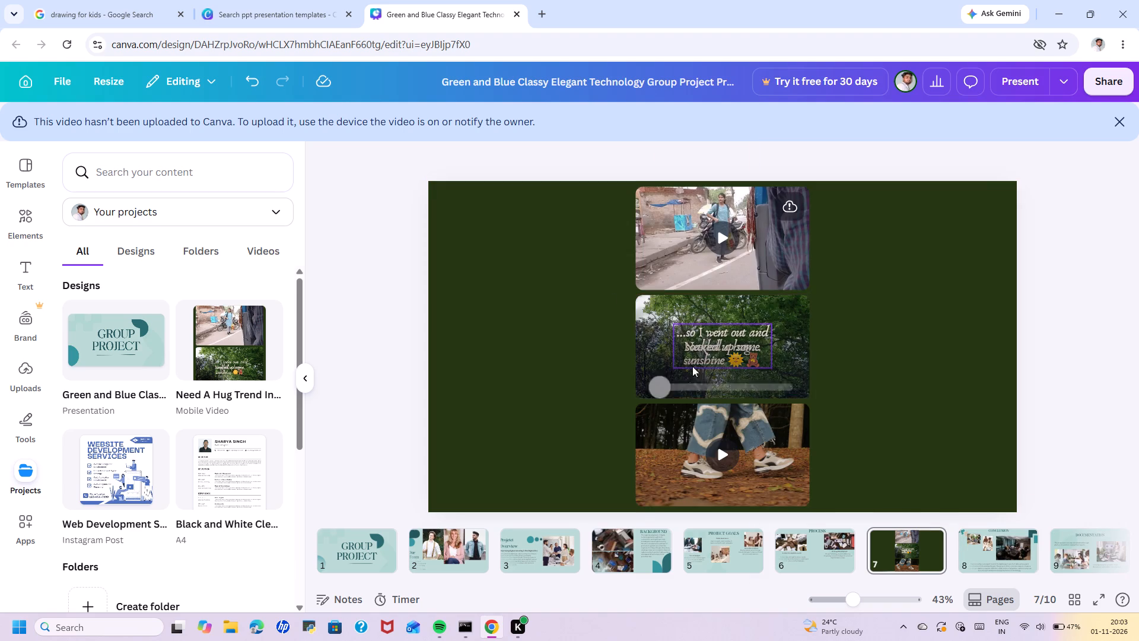
pyautogui.scroll(-1, 692, 366)
pyautogui.scroll(2, 693, 364)
# Scrub through the middle video on page 7.
pyautogui.moveTo(692, 361); pyautogui.dragTo(696, 376)
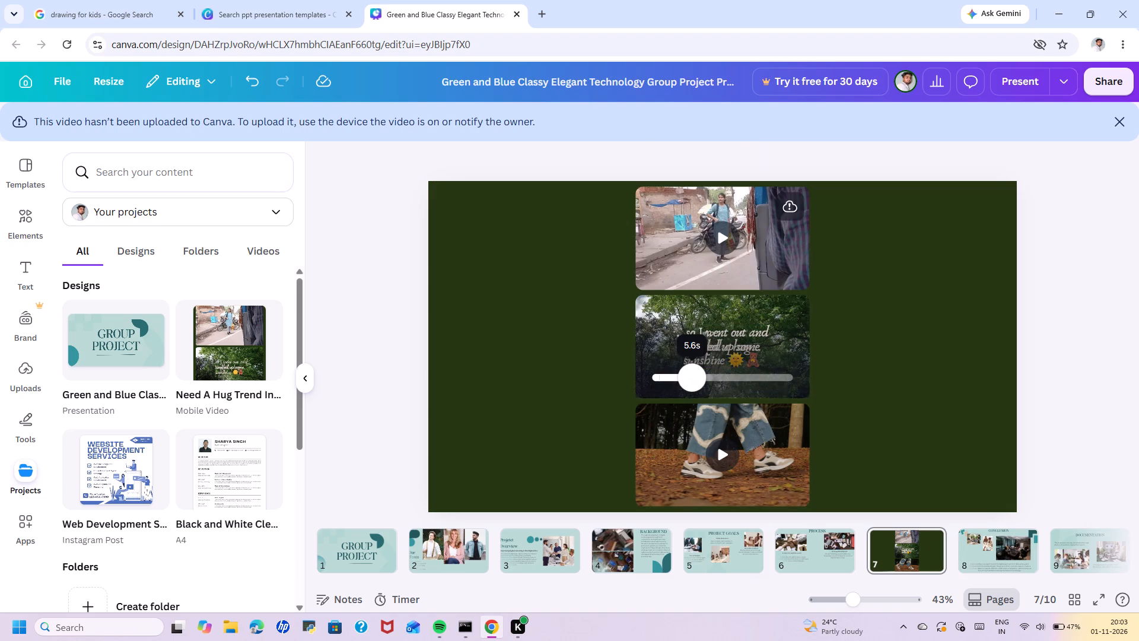
pyautogui.moveTo(696, 376); pyautogui.dragTo(696, 379)
# Move the "...so I went out and soaked up some sunshine" caption from the middle video onto the lower part of the top video.
pyautogui.click(698, 332)
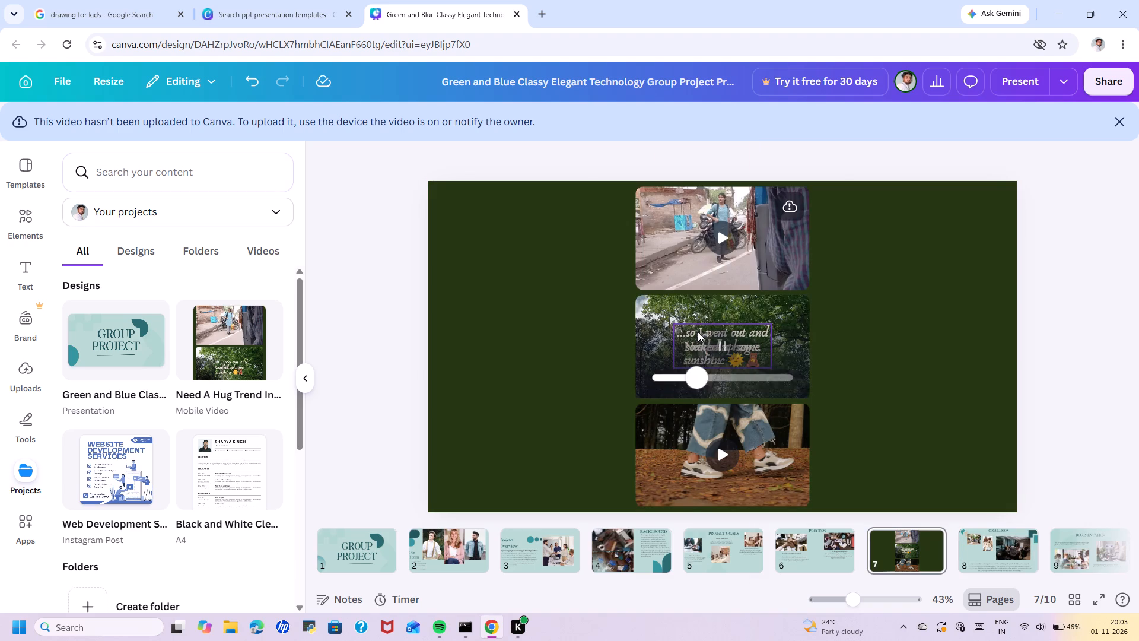
pyautogui.moveTo(698, 332); pyautogui.dragTo(858, 305)
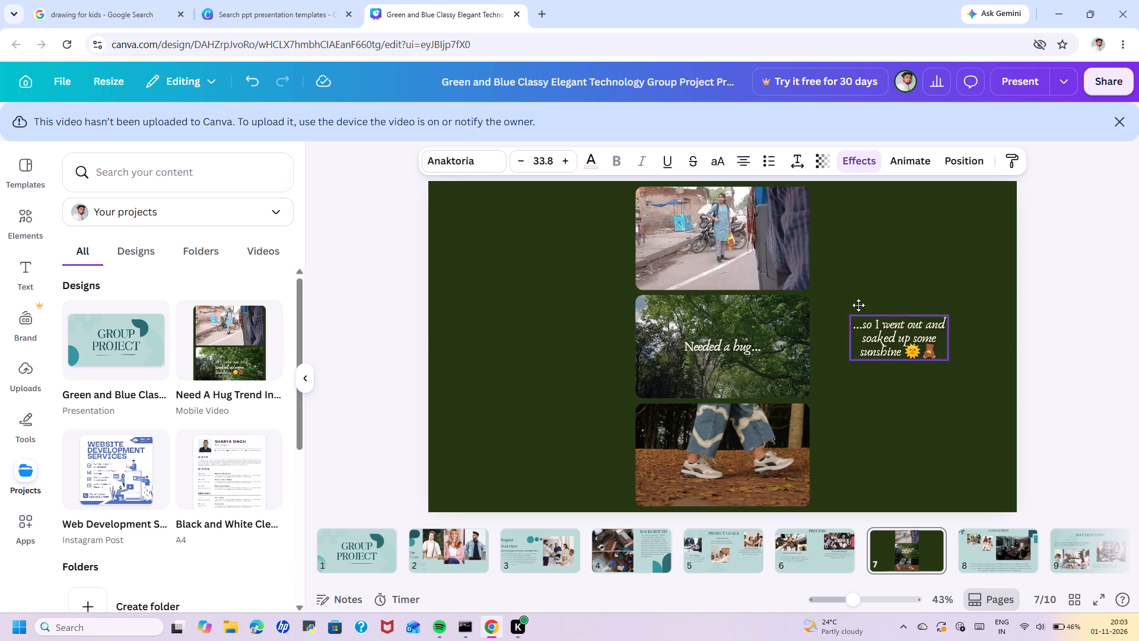
pyautogui.moveTo(858, 305); pyautogui.dragTo(691, 199)
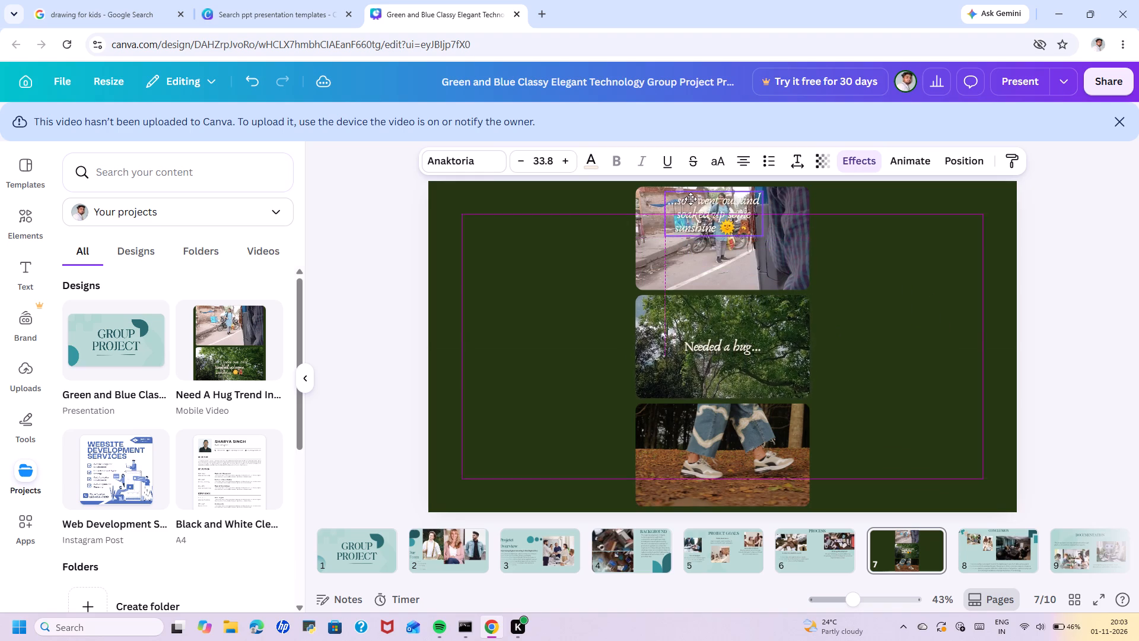
pyautogui.moveTo(691, 199); pyautogui.dragTo(688, 249)
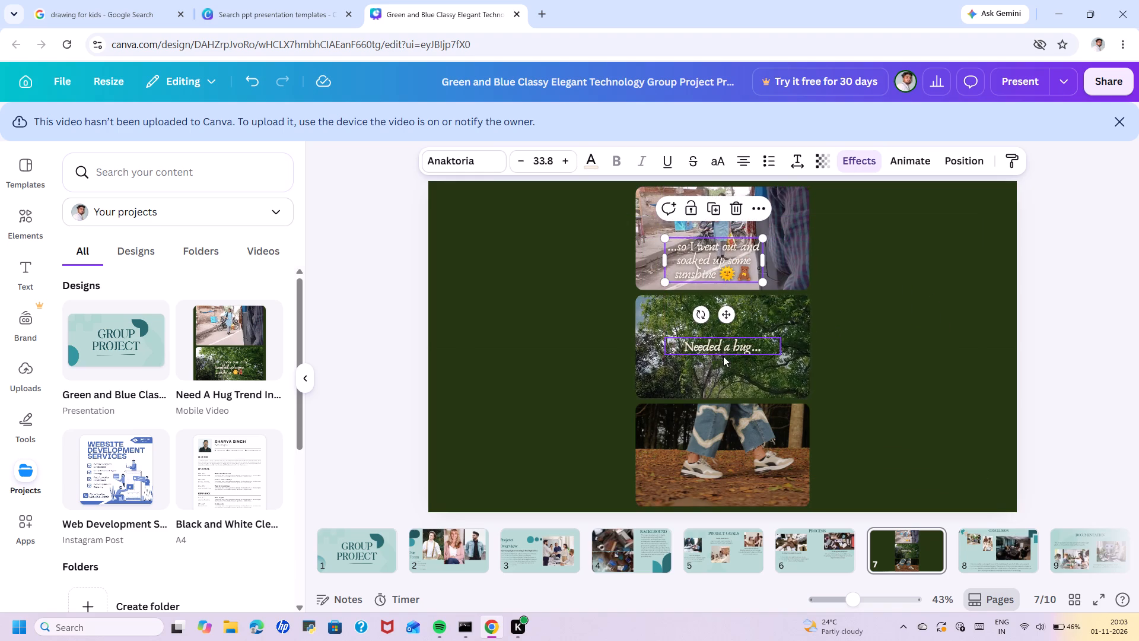
# Shift the middle video slightly up and move the "Needed a hug..." caption onto the top video, just above the other caption.
pyautogui.moveTo(721, 356); pyautogui.dragTo(720, 343)
pyautogui.moveTo(722, 343); pyautogui.dragTo(717, 245)
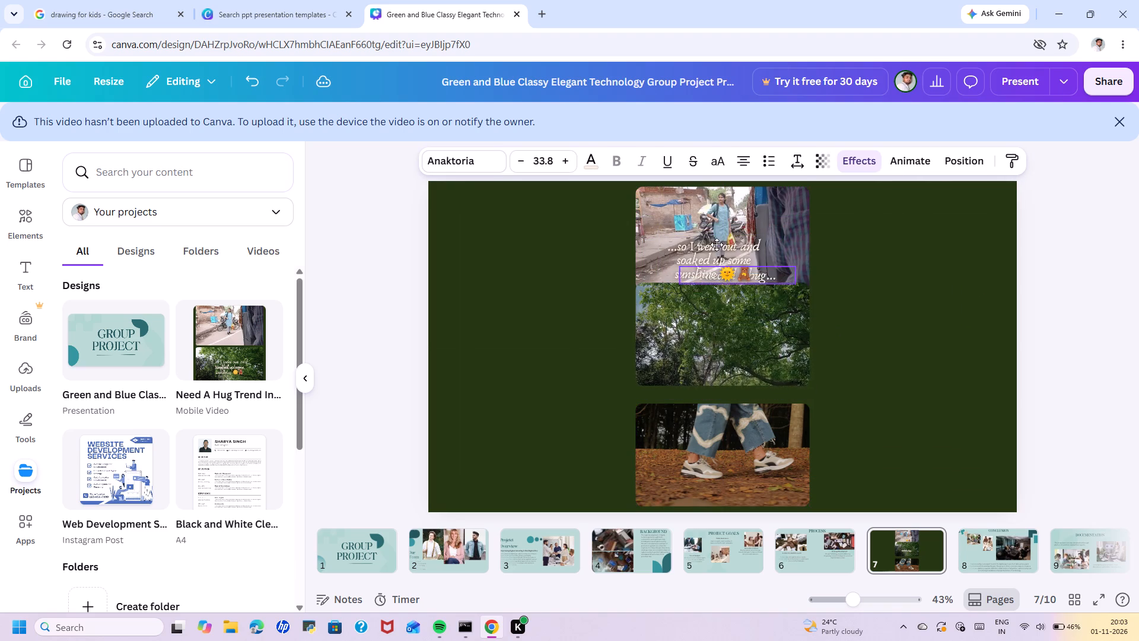
pyautogui.moveTo(717, 245); pyautogui.dragTo(683, 230)
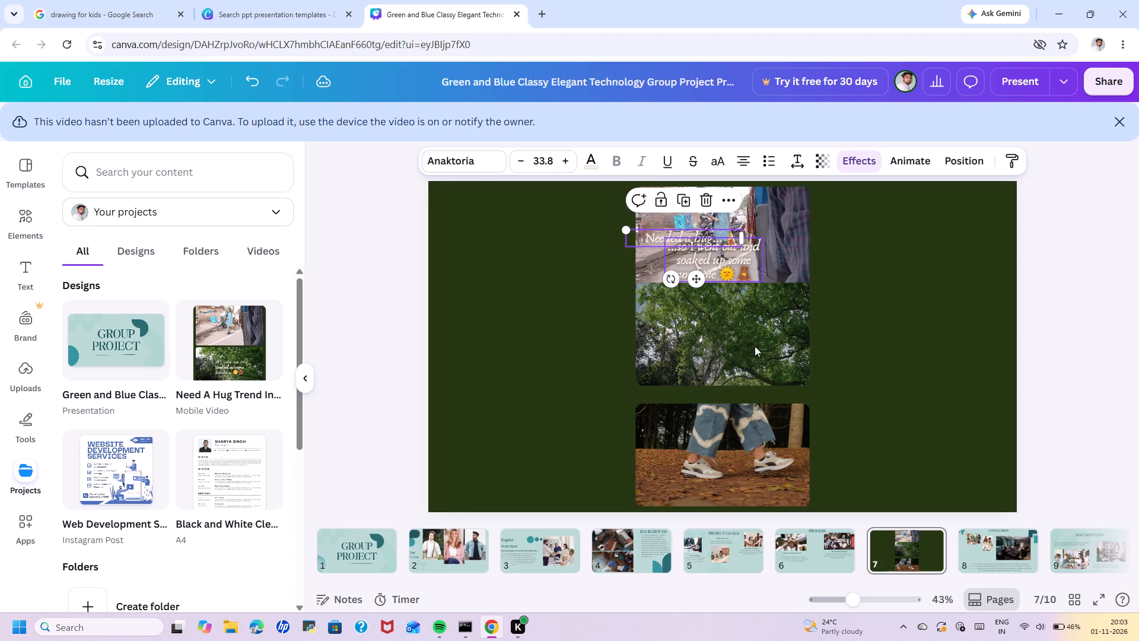
# On the Process page, shrink the Strategy Development photo and place it just inside the page's right edge, above its heading.
pyautogui.scroll(-1, 731, 412)
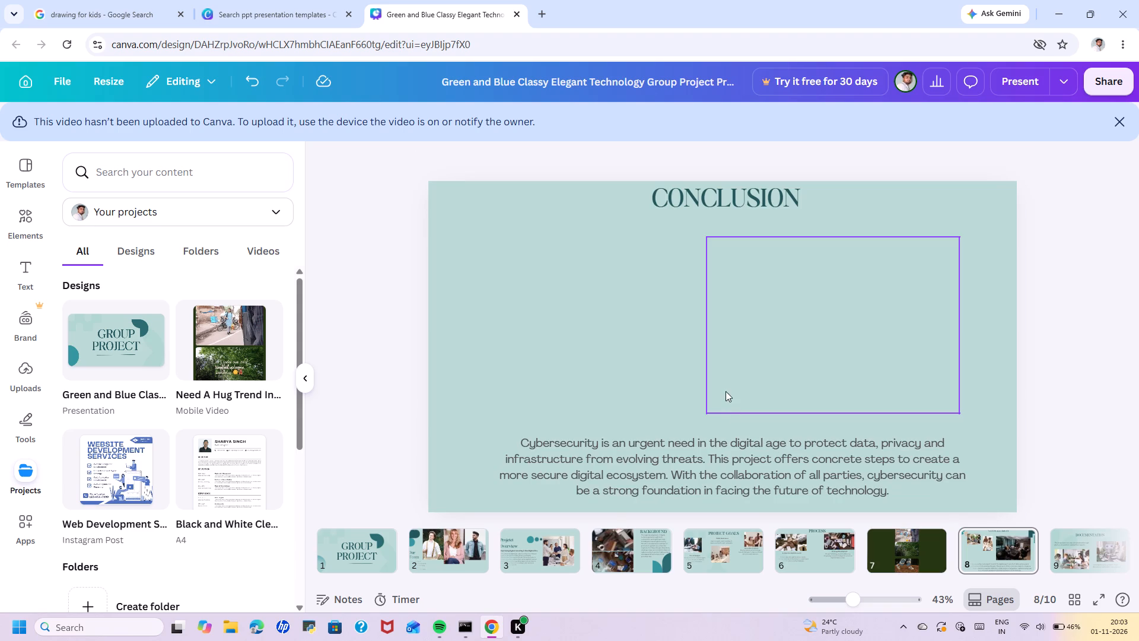
pyautogui.scroll(-8, 718, 376)
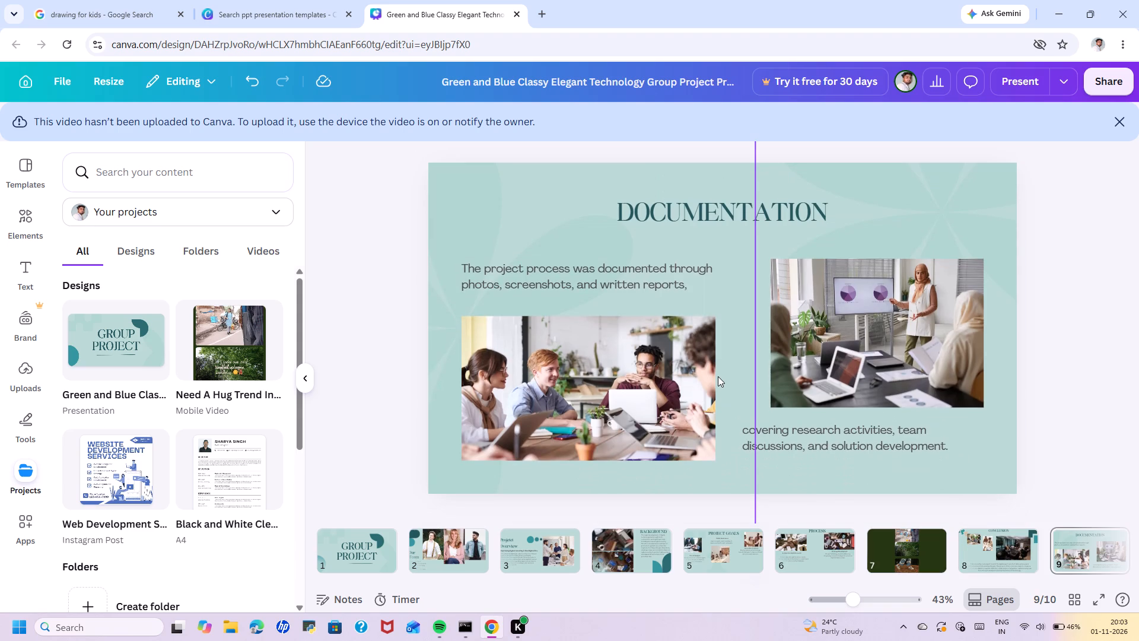
pyautogui.click(816, 556)
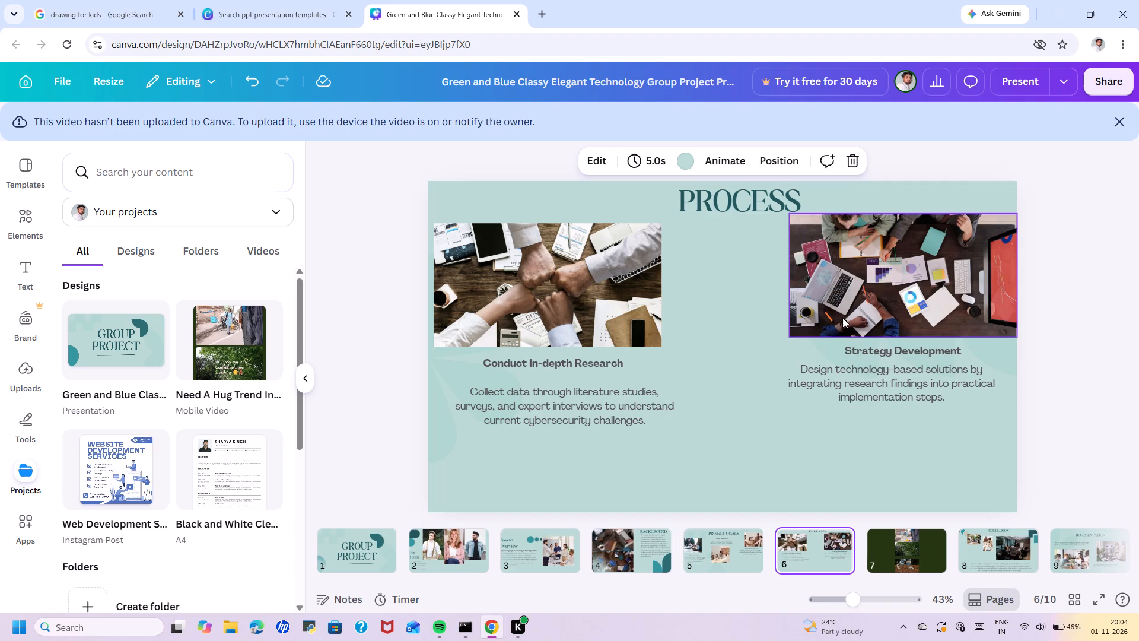
pyautogui.moveTo(842, 318); pyautogui.dragTo(819, 294)
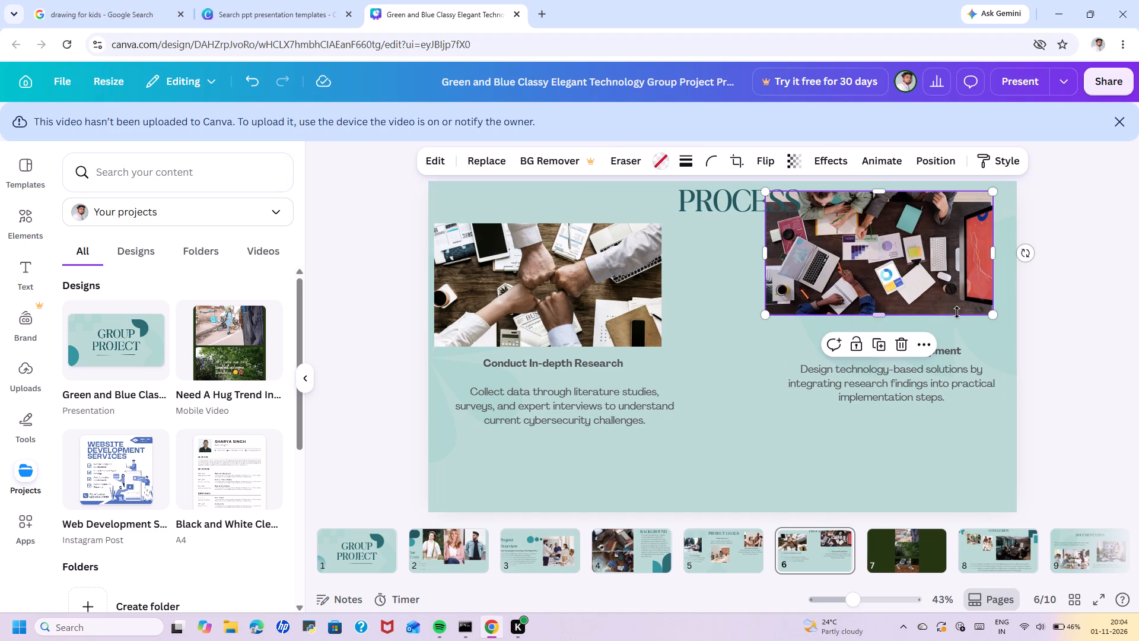
pyautogui.moveTo(990, 318); pyautogui.dragTo(920, 287)
pyautogui.moveTo(861, 259); pyautogui.dragTo(919, 275)
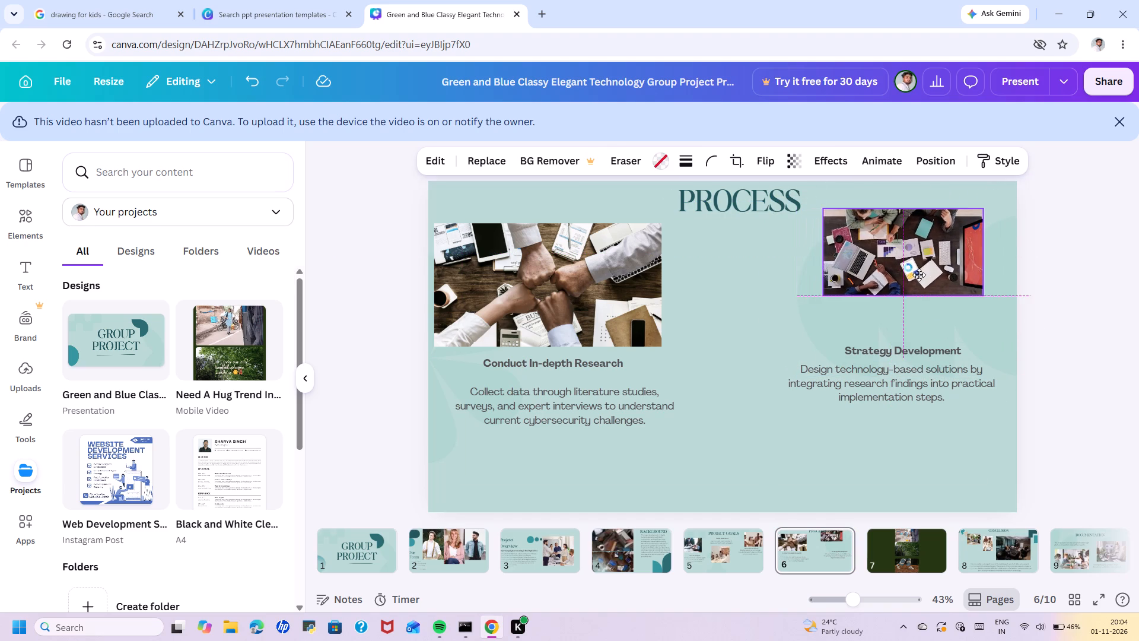
pyautogui.moveTo(919, 275); pyautogui.dragTo(951, 266)
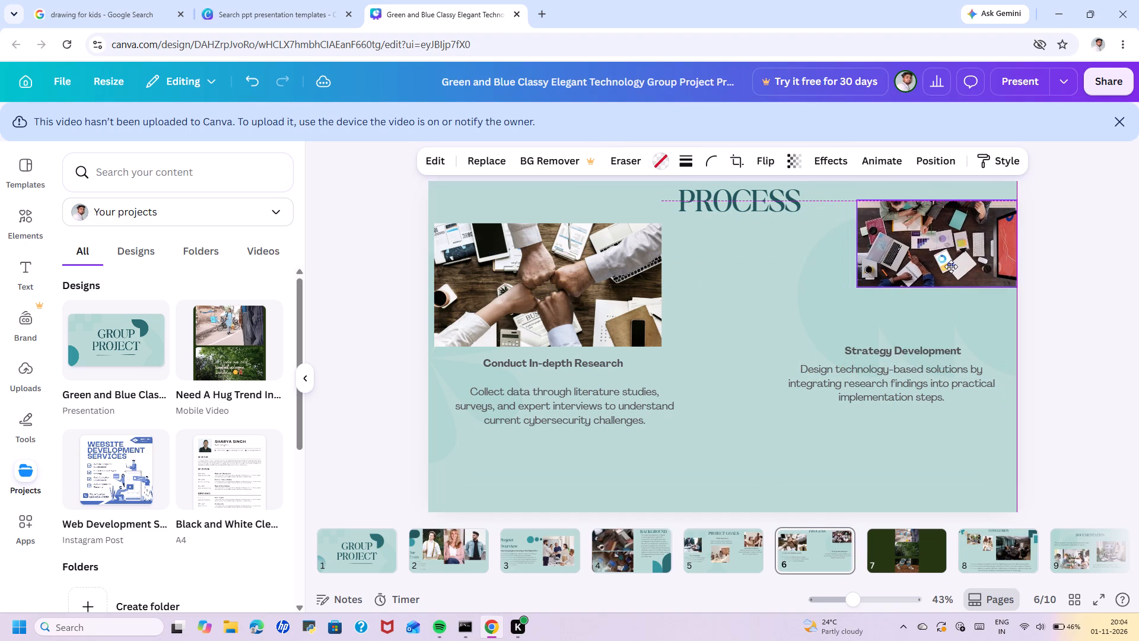
pyautogui.moveTo(951, 266); pyautogui.dragTo(930, 275)
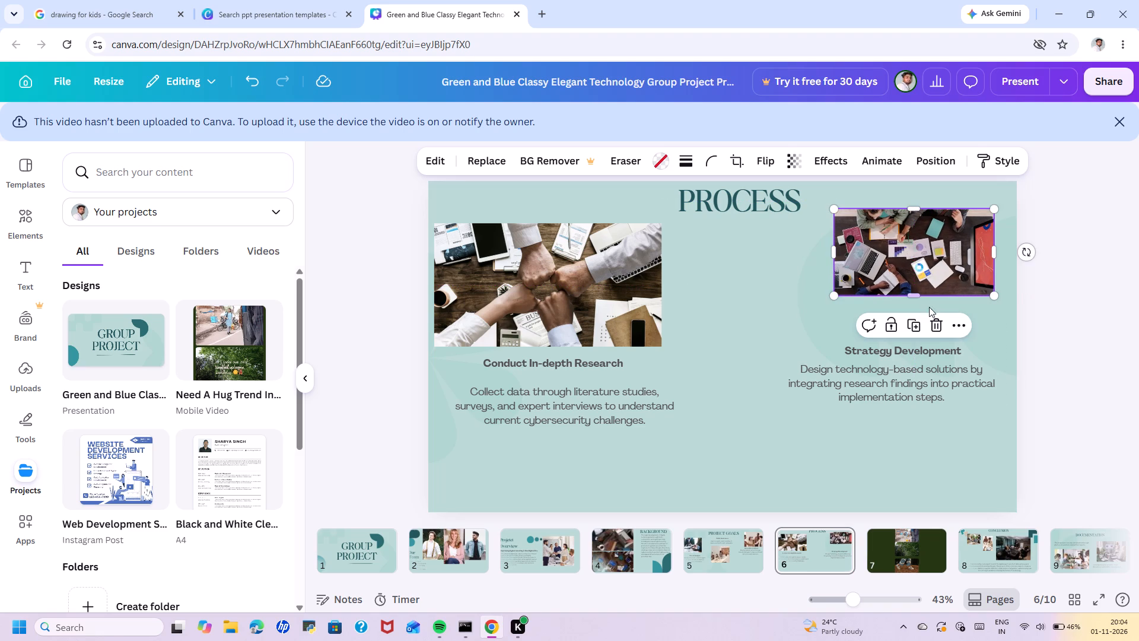
# Move the Strategy Development heading and its description up so they sit beneath the smaller photo.
pyautogui.moveTo(914, 349); pyautogui.dragTo(934, 307)
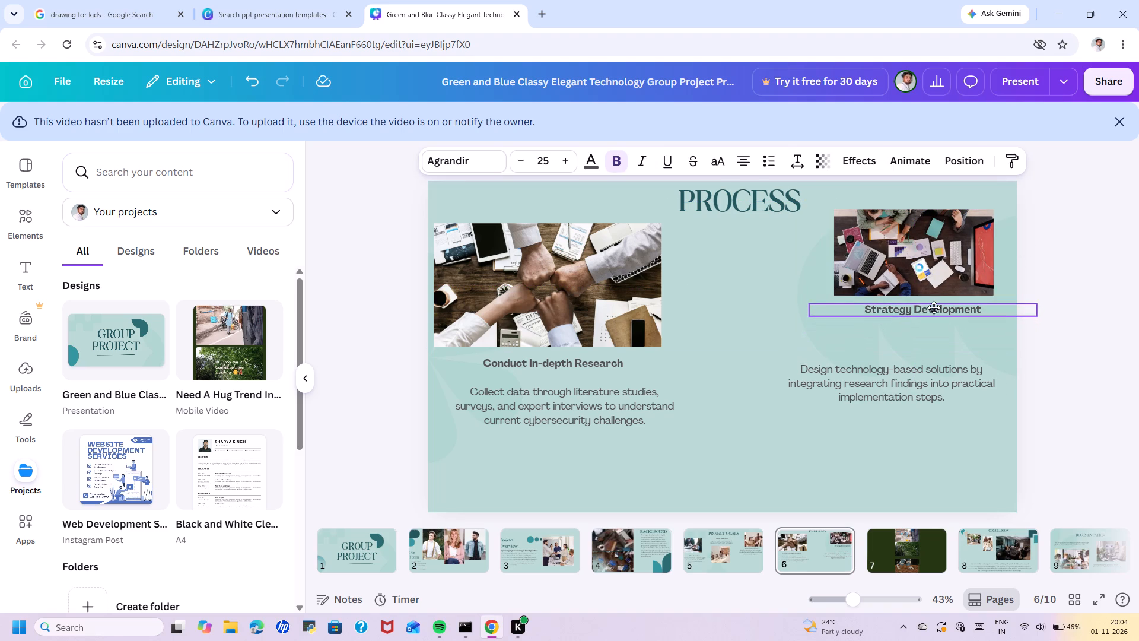
pyautogui.moveTo(934, 307); pyautogui.dragTo(934, 309)
pyautogui.moveTo(914, 379); pyautogui.dragTo(944, 334)
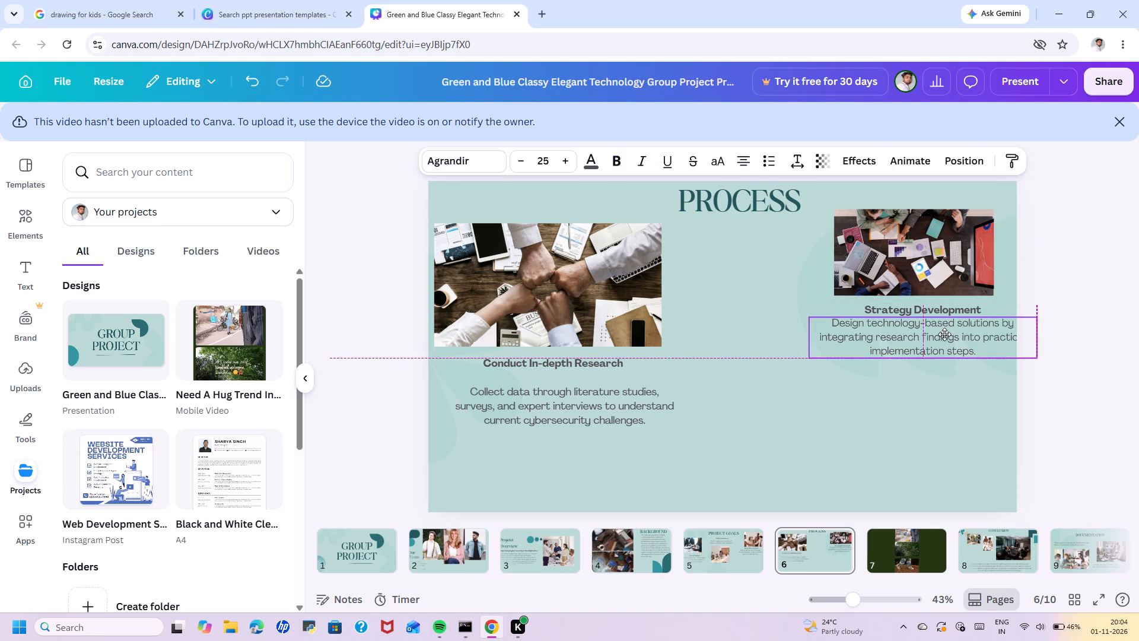
pyautogui.moveTo(944, 334); pyautogui.dragTo(946, 337)
# Move the Conduct In-depth Research photo flush with the slide's left edge near the top, with its heading and description closely beneath.
pyautogui.moveTo(597, 302); pyautogui.dragTo(605, 278)
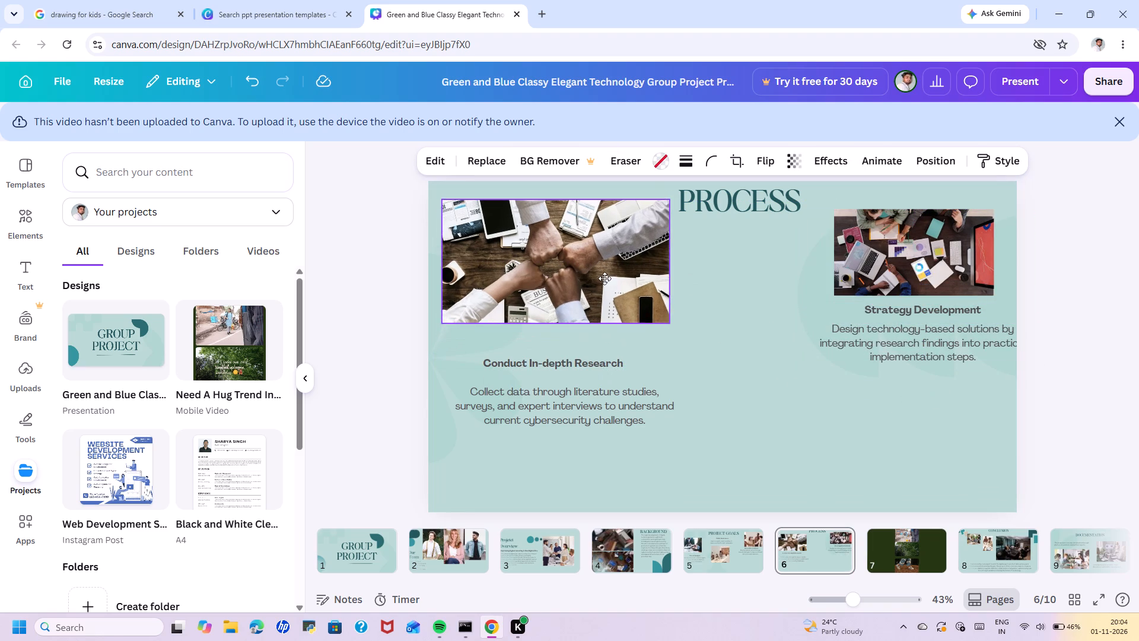
pyautogui.moveTo(605, 278); pyautogui.dragTo(593, 265)
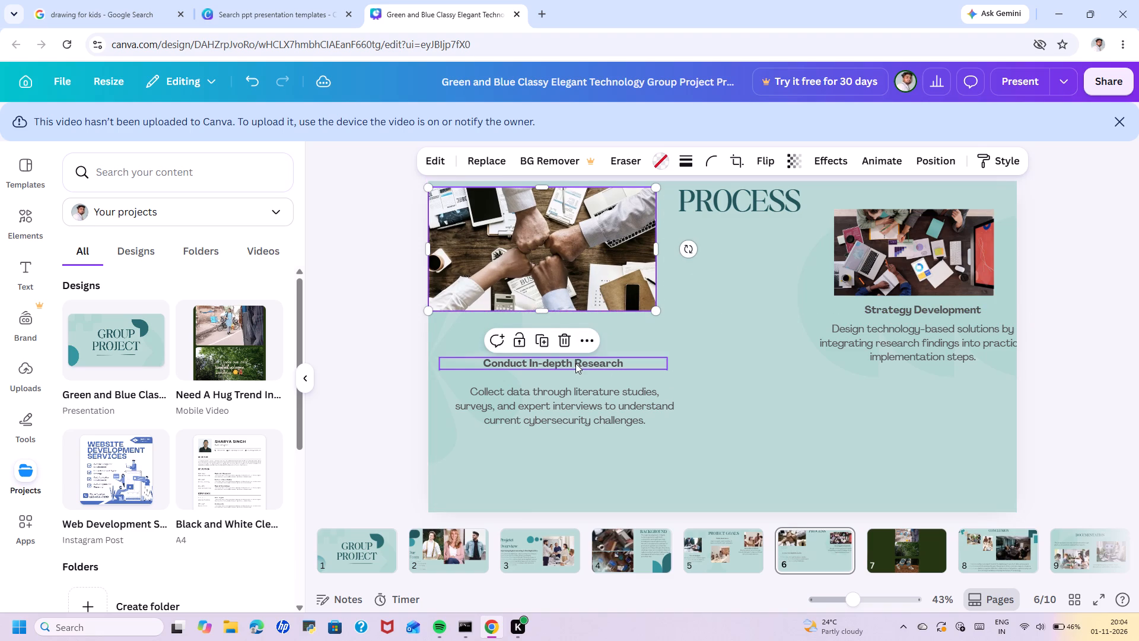
pyautogui.moveTo(575, 364); pyautogui.dragTo(572, 329)
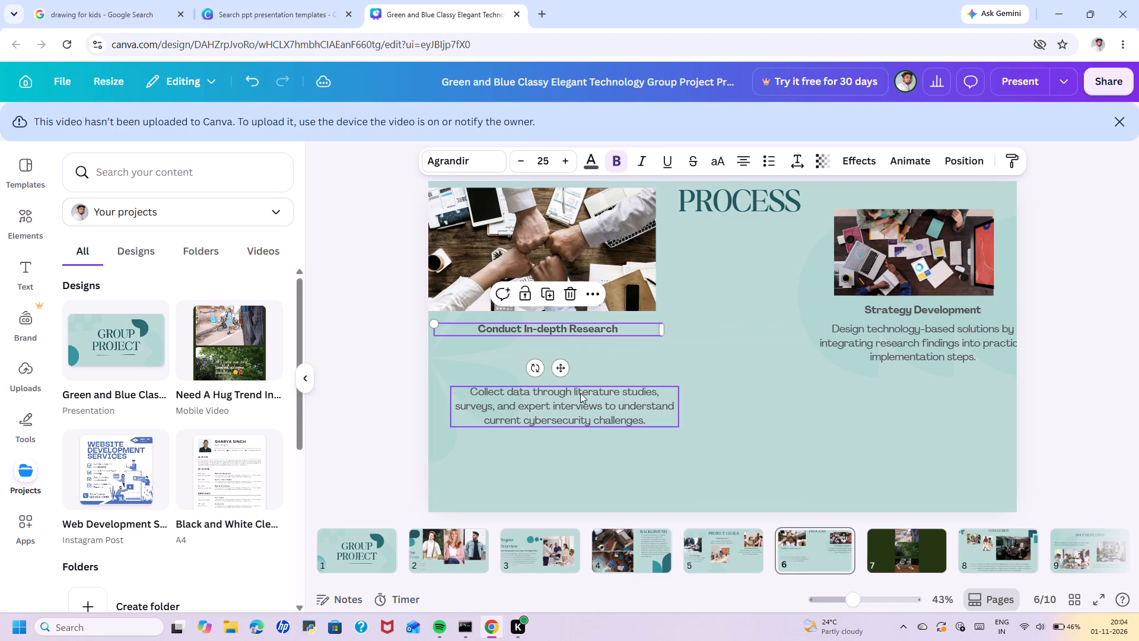
pyautogui.moveTo(580, 393); pyautogui.dragTo(565, 354)
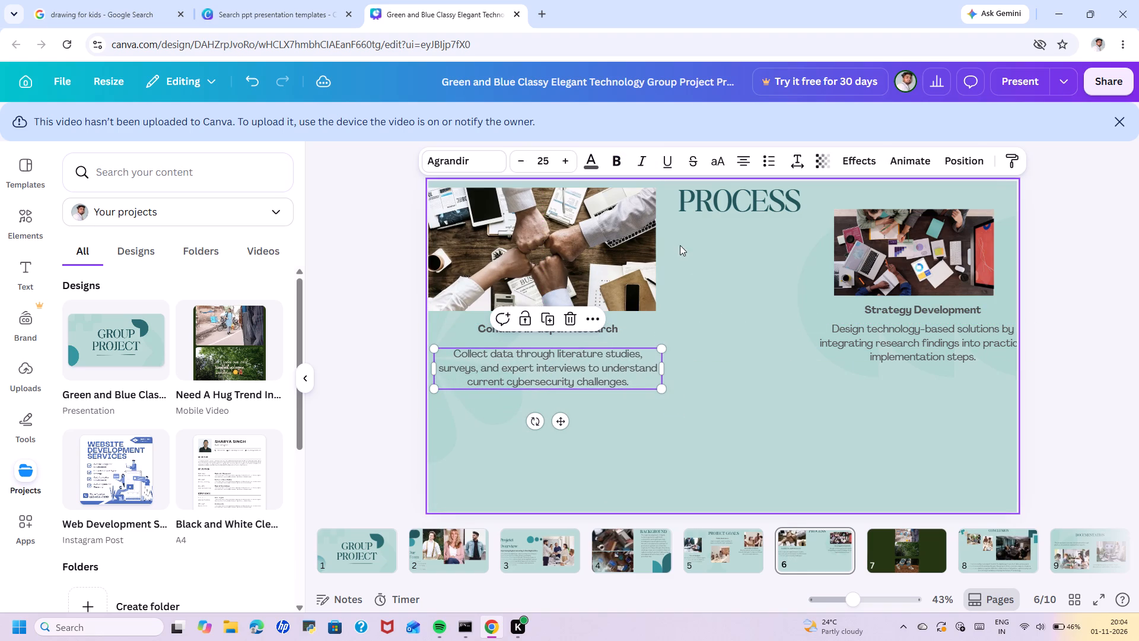
# Enlarge the Conduct In-depth Research photo to about 806 by 437, moving its heading and description down out of the way.
pyautogui.click(637, 301)
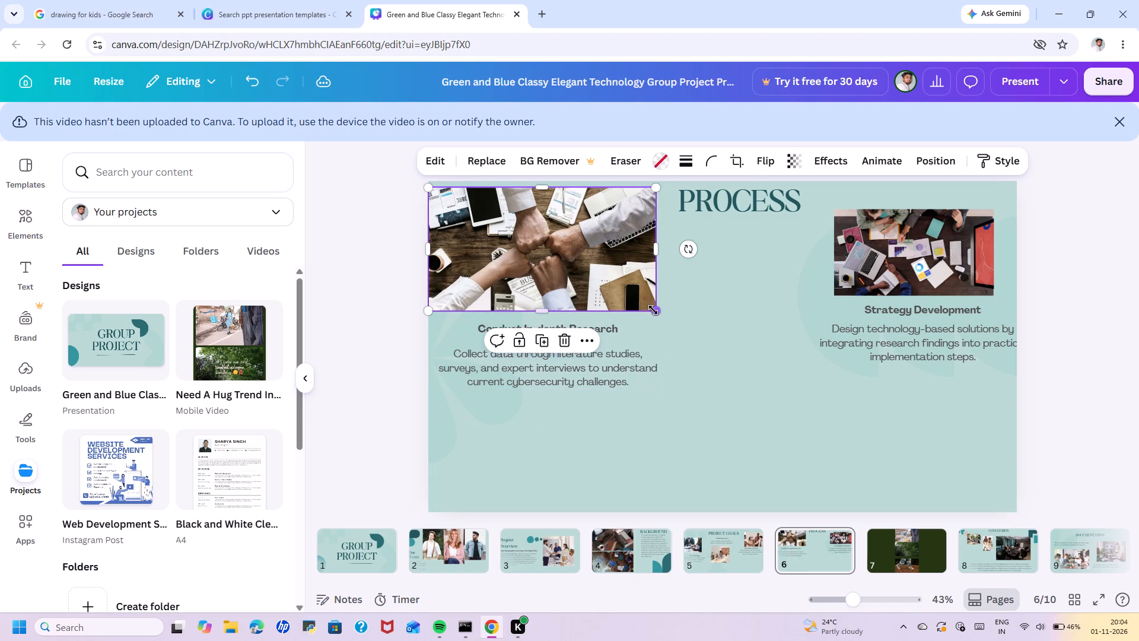
pyautogui.moveTo(654, 310); pyautogui.dragTo(677, 316)
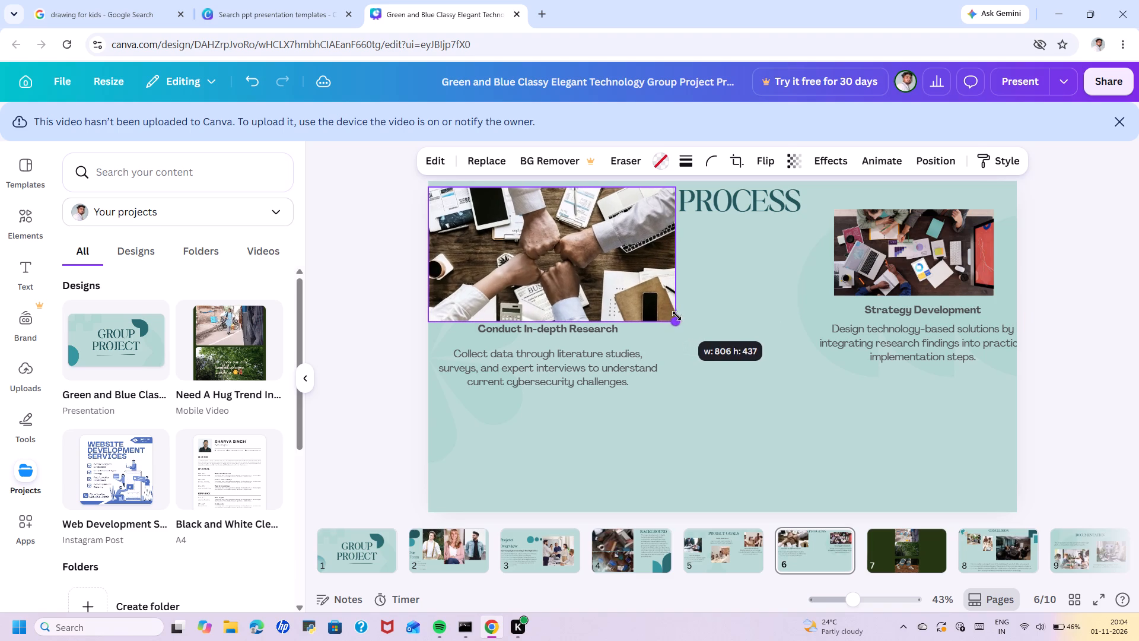
pyautogui.moveTo(677, 316); pyautogui.dragTo(677, 316)
pyautogui.moveTo(602, 332); pyautogui.dragTo(612, 339)
pyautogui.moveTo(609, 363); pyautogui.dragTo(728, 493)
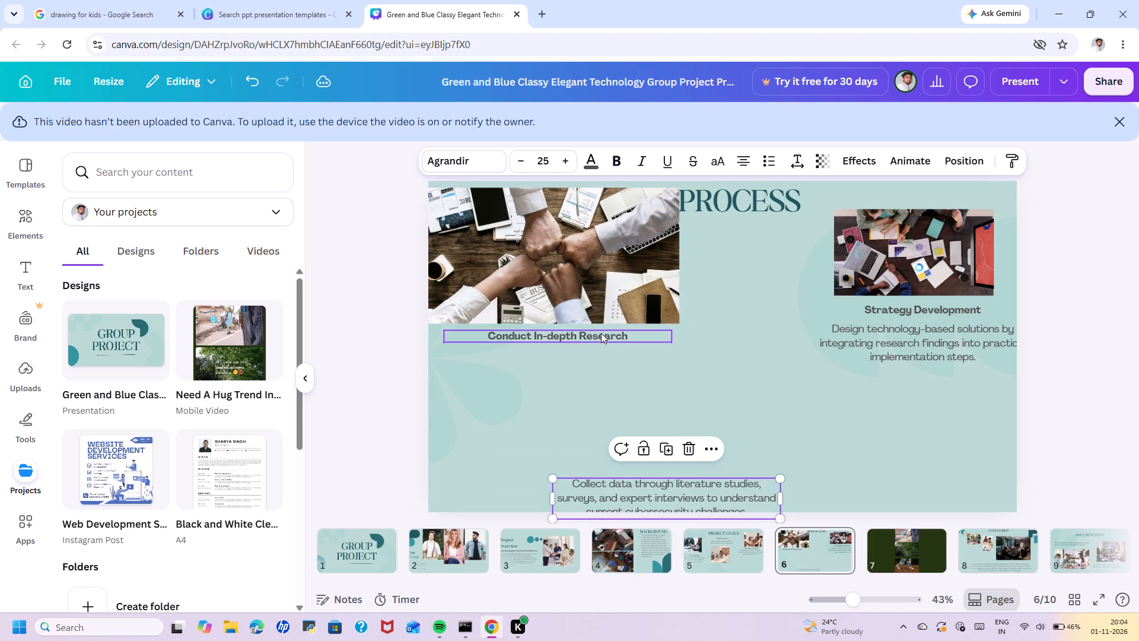
pyautogui.moveTo(601, 334); pyautogui.dragTo(678, 411)
pyautogui.click(607, 307)
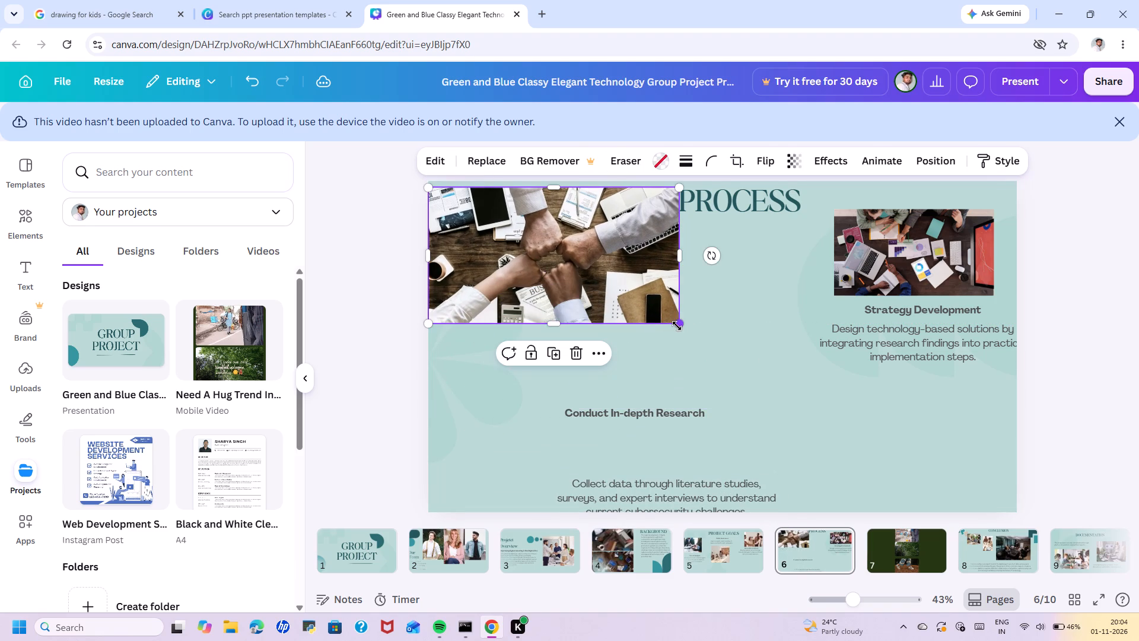
pyautogui.moveTo(677, 326); pyautogui.dragTo(654, 356)
# Move the Conduct In-depth Research heading and its description back up so they sit directly beneath the enlarged photo.
pyautogui.moveTo(660, 409); pyautogui.dragTo(588, 338)
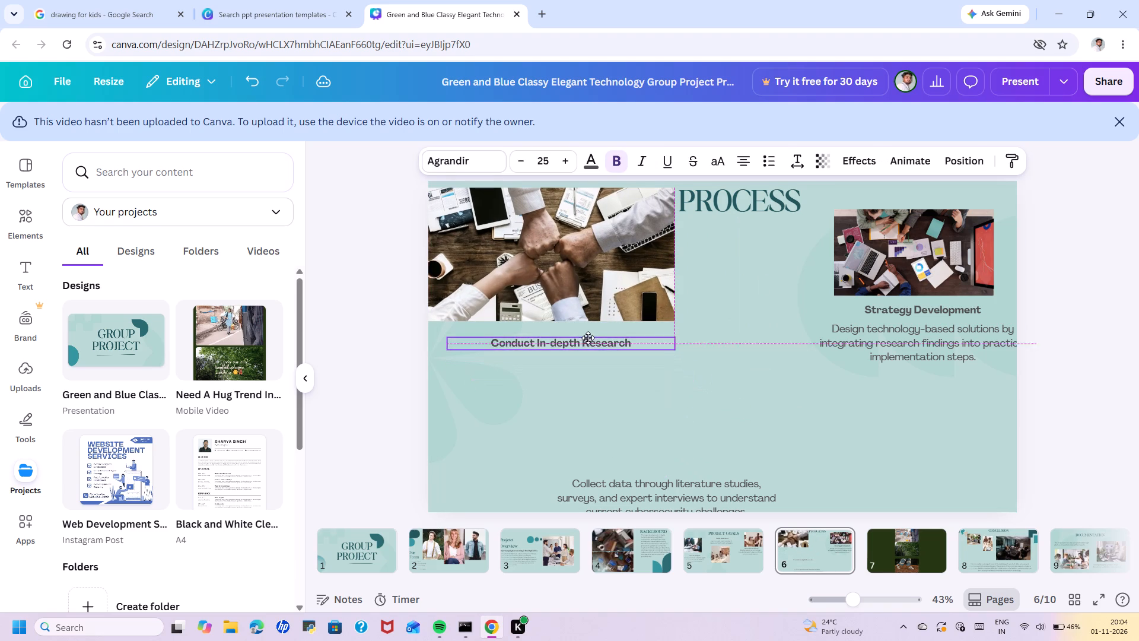
pyautogui.moveTo(588, 338); pyautogui.dragTo(587, 331)
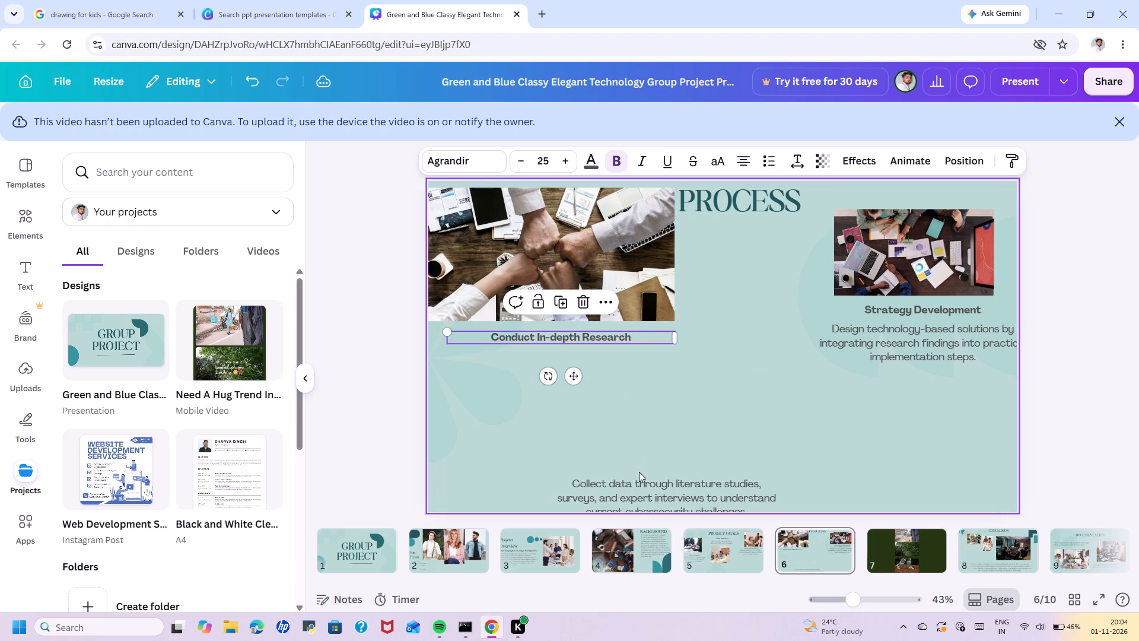
pyautogui.moveTo(640, 483); pyautogui.dragTo(545, 358)
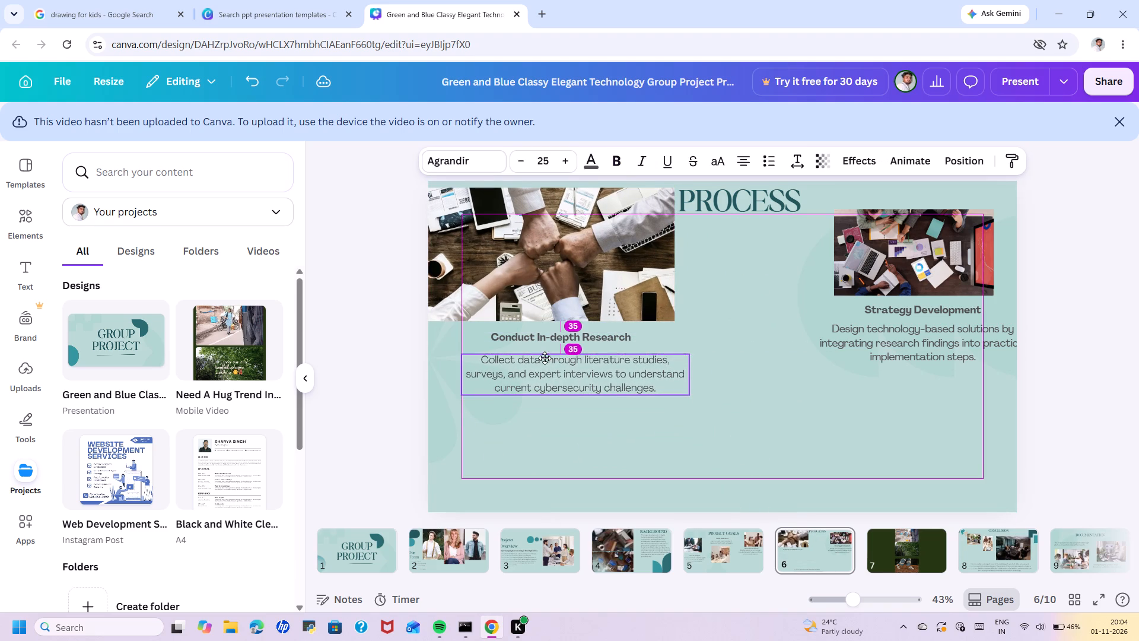
pyautogui.moveTo(545, 358); pyautogui.dragTo(545, 354)
# Move the Strategy Development photo up level with the other photo's top edge, and bring its heading and description up beneath it.
pyautogui.moveTo(851, 252); pyautogui.dragTo(856, 234)
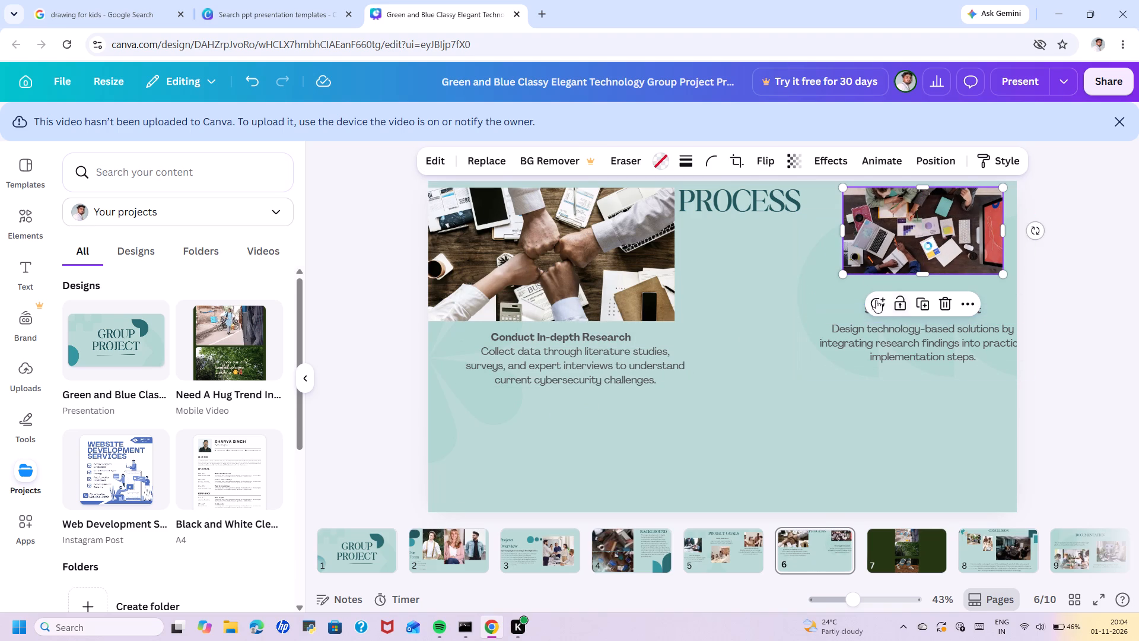
pyautogui.moveTo(851, 306); pyautogui.dragTo(847, 284)
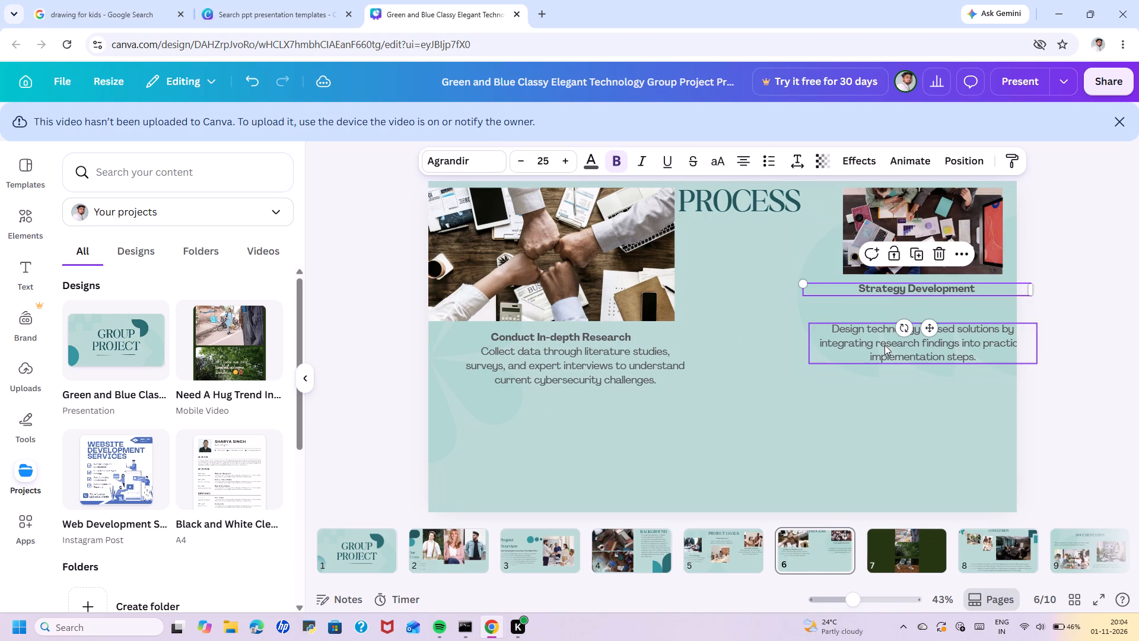
pyautogui.moveTo(885, 345); pyautogui.dragTo(879, 326)
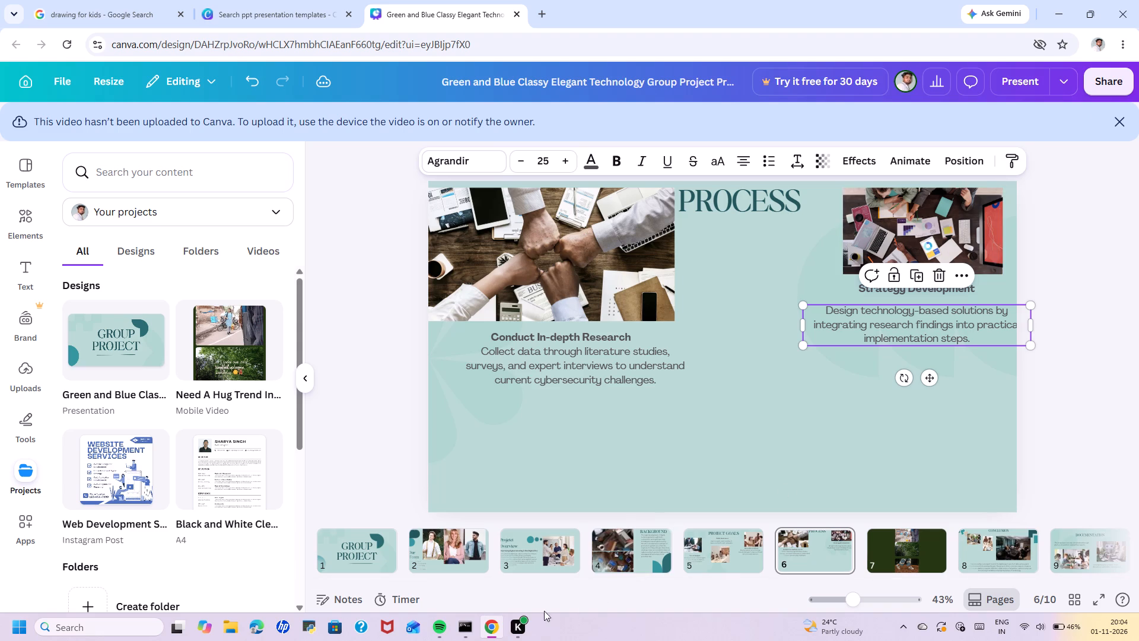
# On page 4, shift the upper laptop photo slightly in from the slide's left edge and move the Background heading and description closer to it.
pyautogui.click(652, 541)
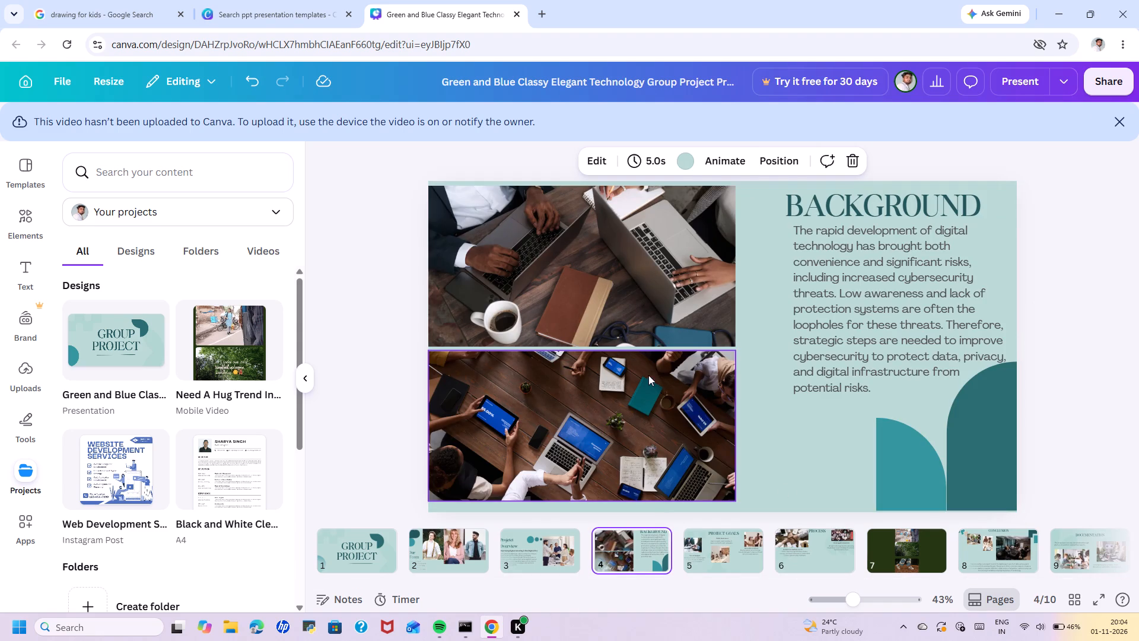
pyautogui.moveTo(629, 288); pyautogui.dragTo(634, 297)
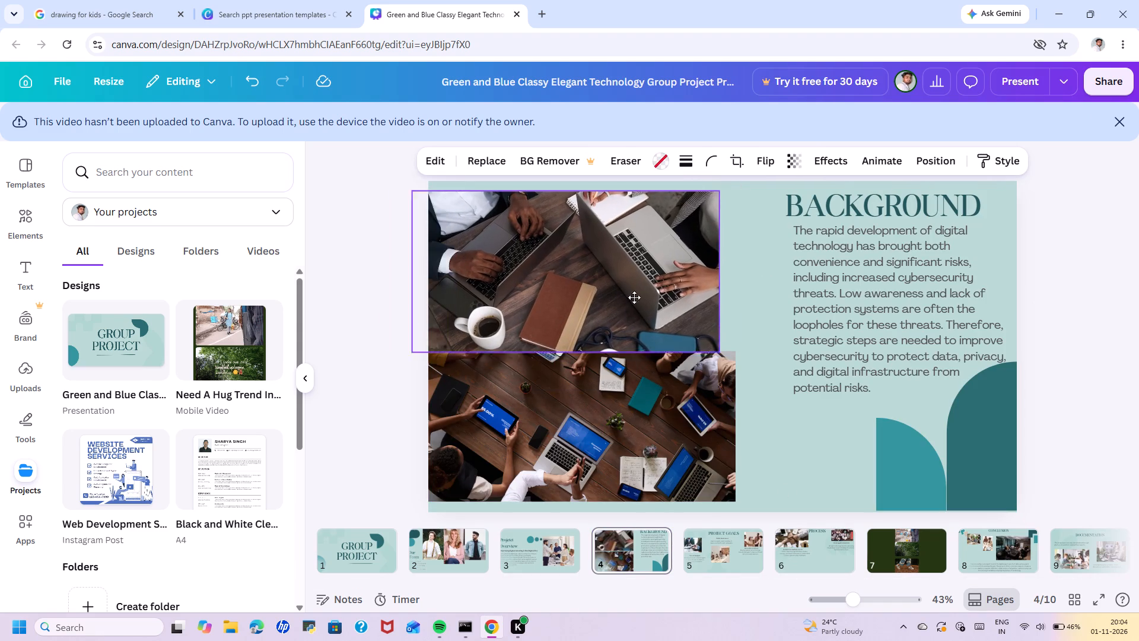
pyautogui.moveTo(634, 297); pyautogui.dragTo(635, 285)
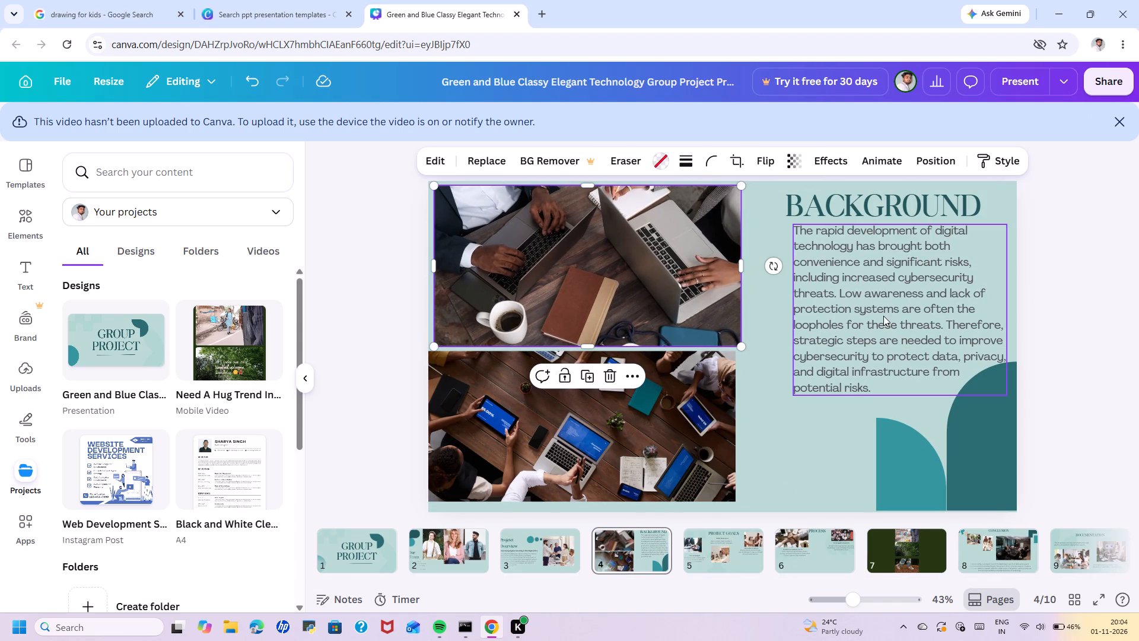
pyautogui.moveTo(878, 310); pyautogui.dragTo(839, 307)
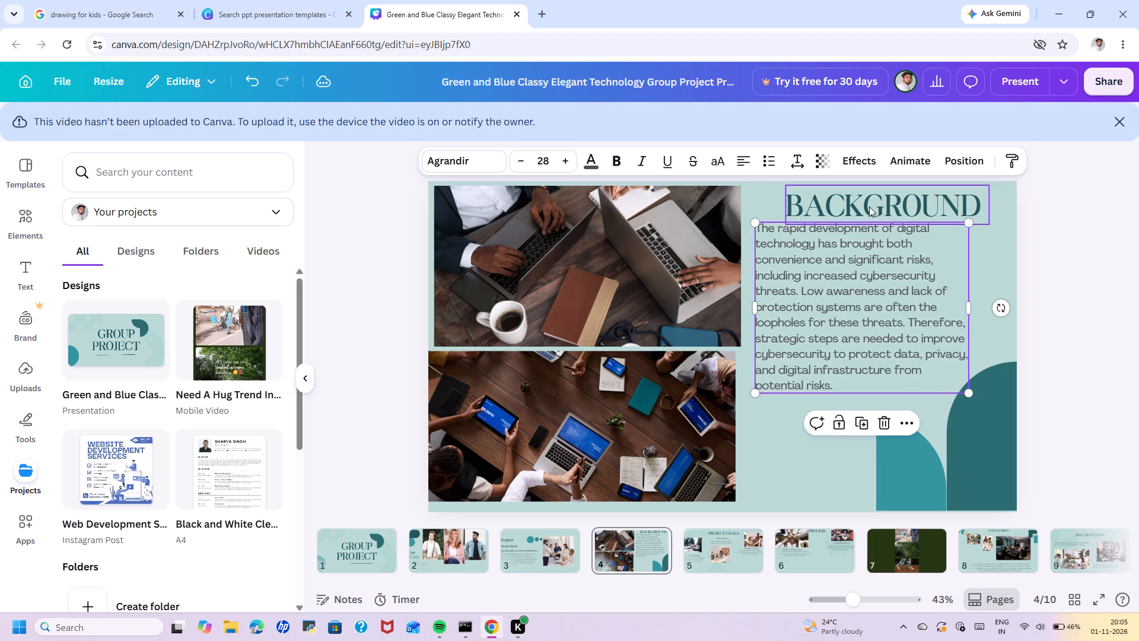
pyautogui.moveTo(867, 204); pyautogui.dragTo(833, 203)
# Move the overhead team photo up beneath the Background heading, overlapping the laptop photo, and place the description in the slide's lower left.
pyautogui.moveTo(620, 417); pyautogui.dragTo(734, 277)
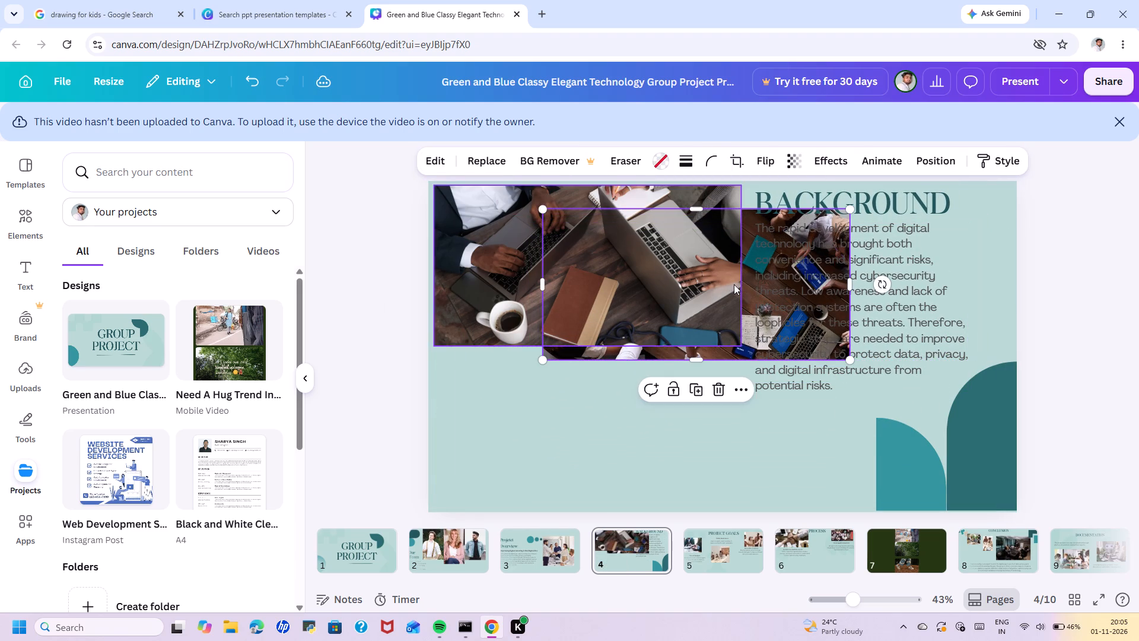
pyautogui.moveTo(782, 388); pyautogui.dragTo(472, 500)
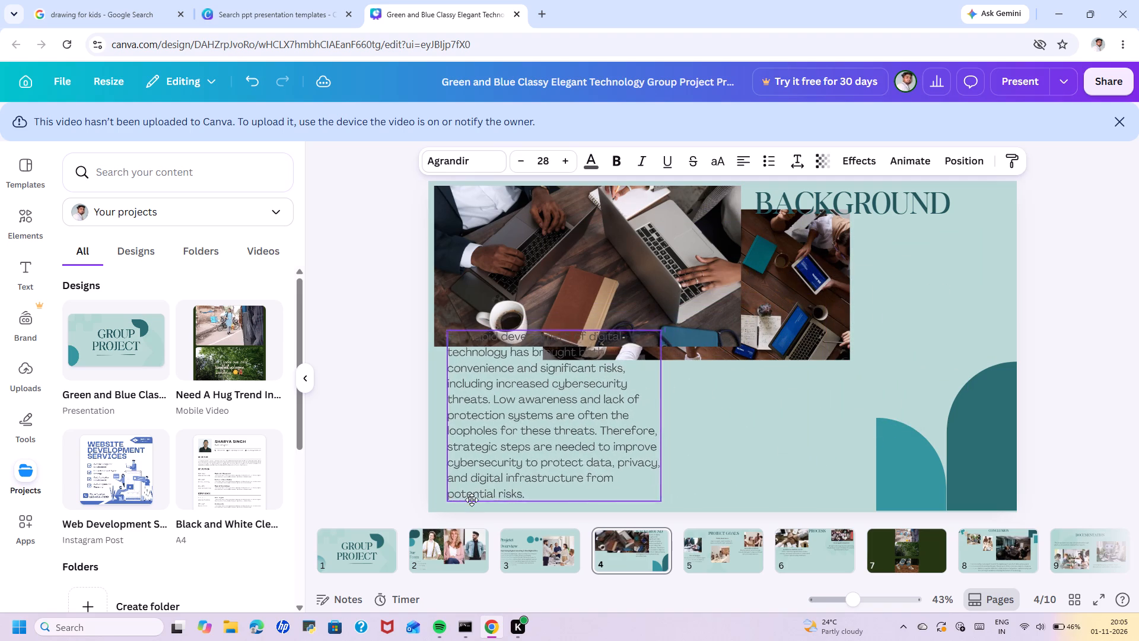
pyautogui.moveTo(472, 500); pyautogui.dragTo(470, 500)
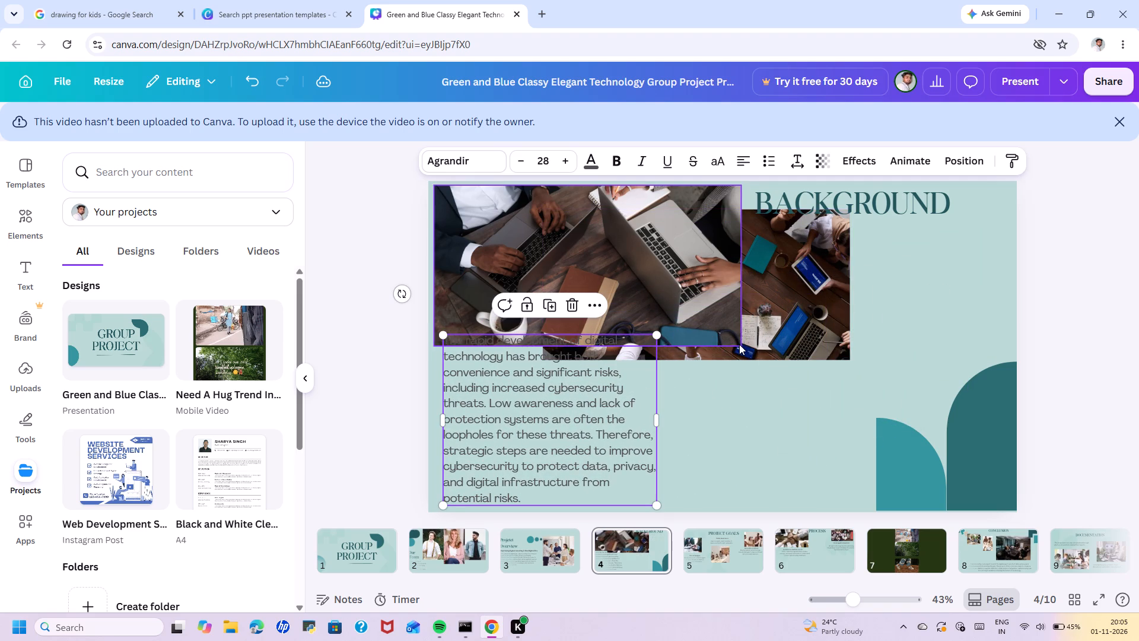
# Shrink the laptop photo proportionally until its right edge lines up with the description's right edge.
pyautogui.click(735, 332)
pyautogui.moveTo(742, 348); pyautogui.dragTo(710, 321)
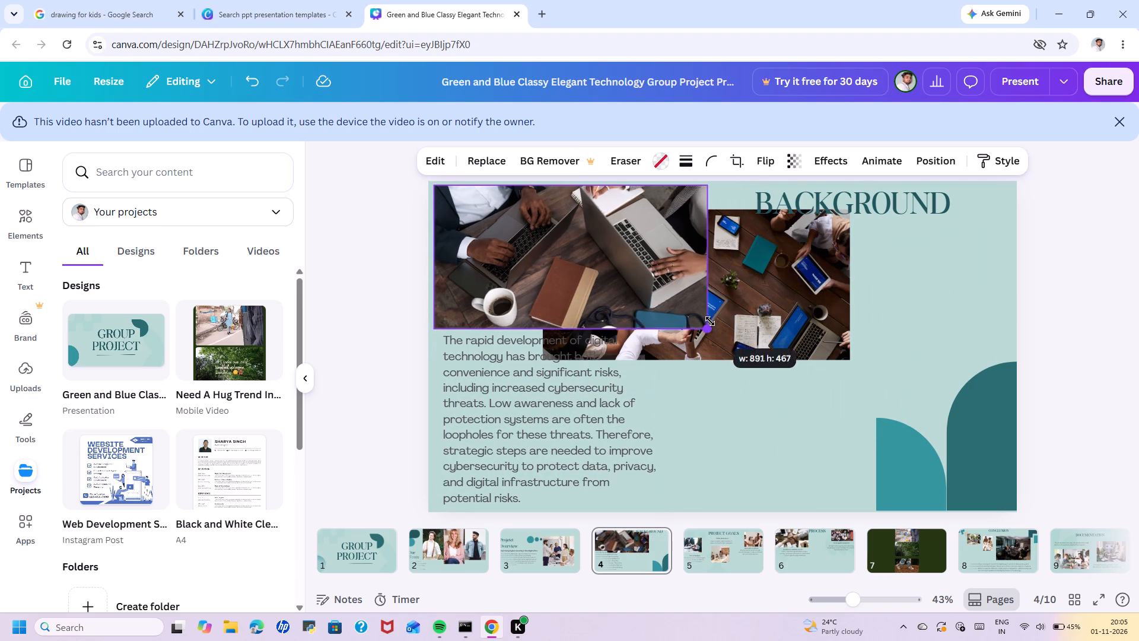
pyautogui.moveTo(710, 321); pyautogui.dragTo(663, 285)
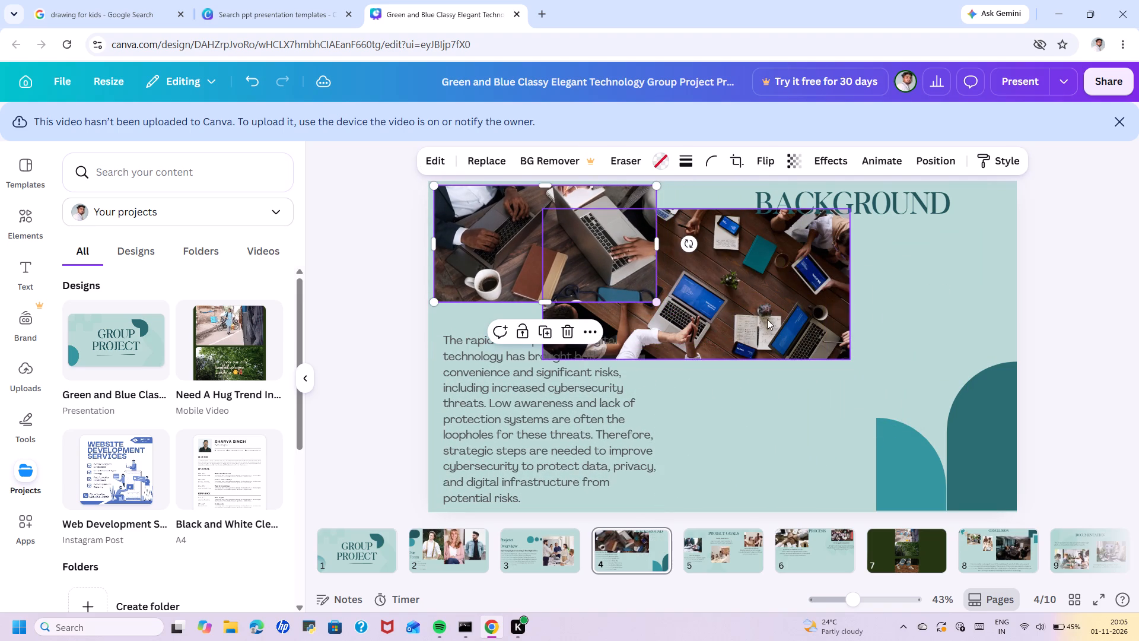
# Nudge the overhead team photo up and to the right, and extend its bottom edge well down the slide.
pyautogui.moveTo(767, 319); pyautogui.dragTo(785, 316)
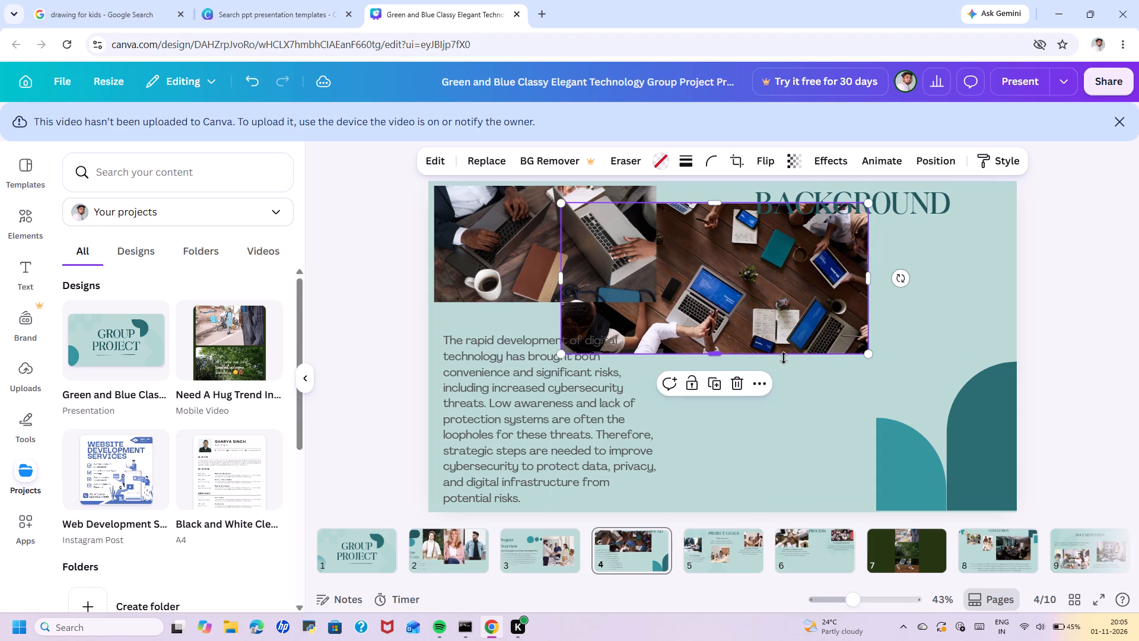
pyautogui.moveTo(712, 353); pyautogui.dragTo(725, 417)
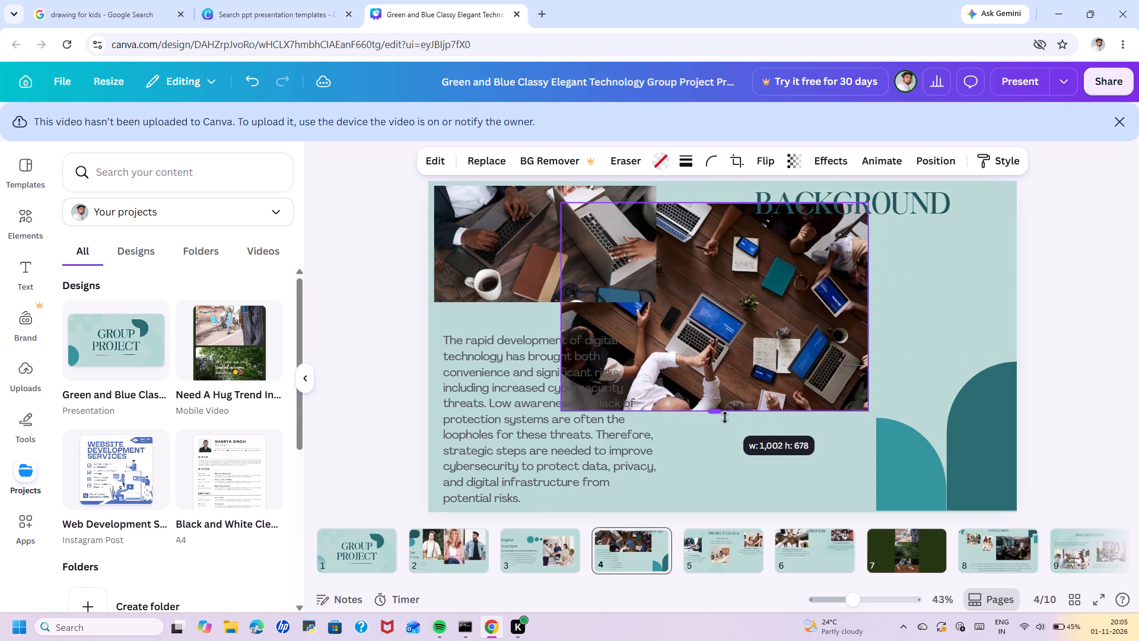
pyautogui.moveTo(725, 417); pyautogui.dragTo(732, 445)
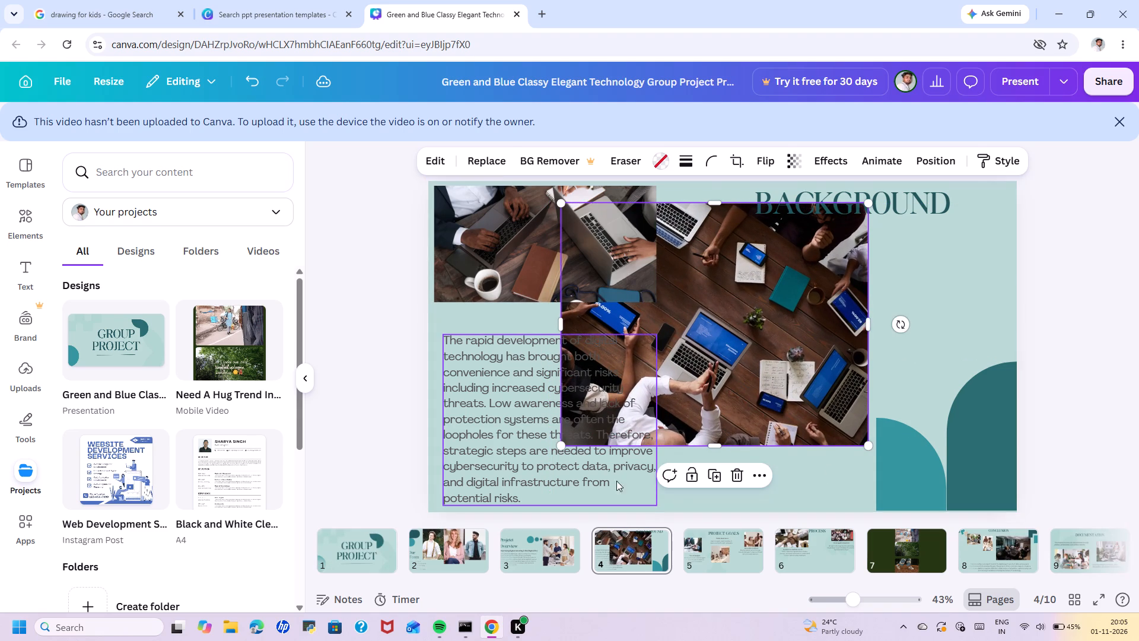
# Shrink the Background description to about font size 14.4 so it fits beside the overhead team photo.
pyautogui.click(594, 468)
pyautogui.moveTo(657, 502); pyautogui.dragTo(575, 450)
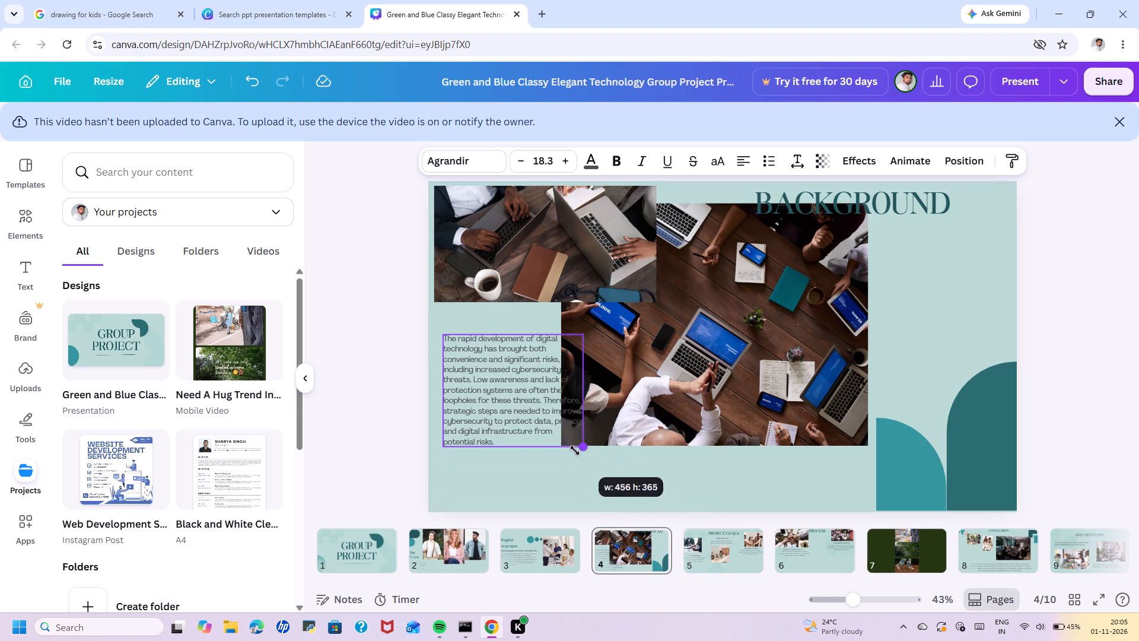
pyautogui.moveTo(575, 450); pyautogui.dragTo(545, 433)
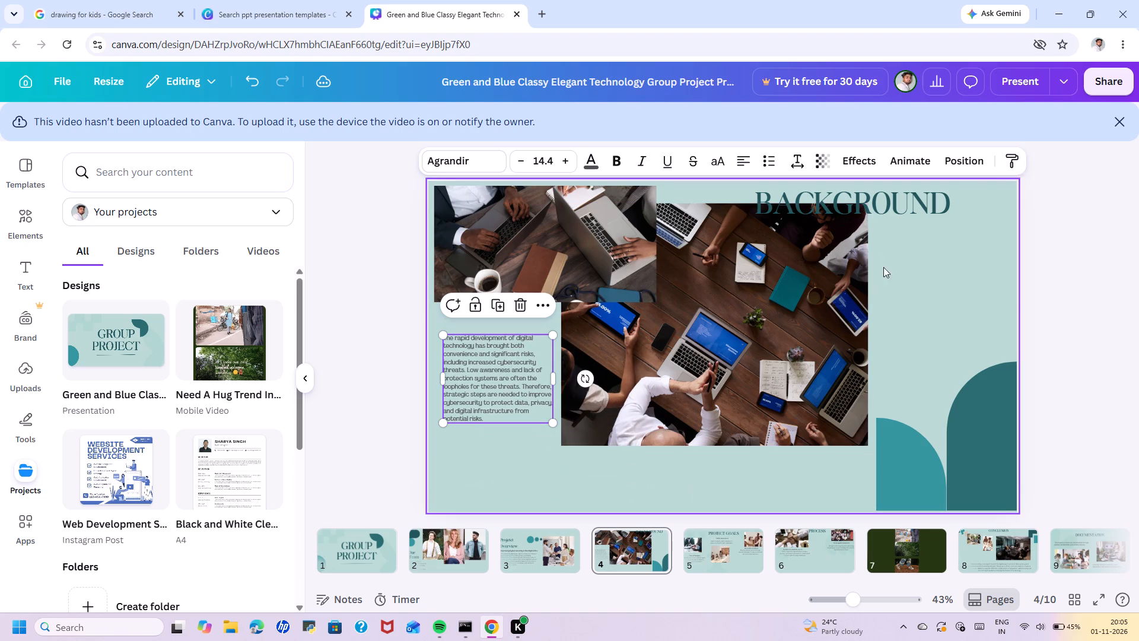
# Reduce the BACKGROUND heading to about font size 47.1 and place it at the slide's top edge, just above the overhead team photo.
pyautogui.moveTo(877, 204); pyautogui.dragTo(937, 258)
pyautogui.moveTo(1023, 278); pyautogui.dragTo(939, 264)
pyautogui.moveTo(865, 242); pyautogui.dragTo(863, 187)
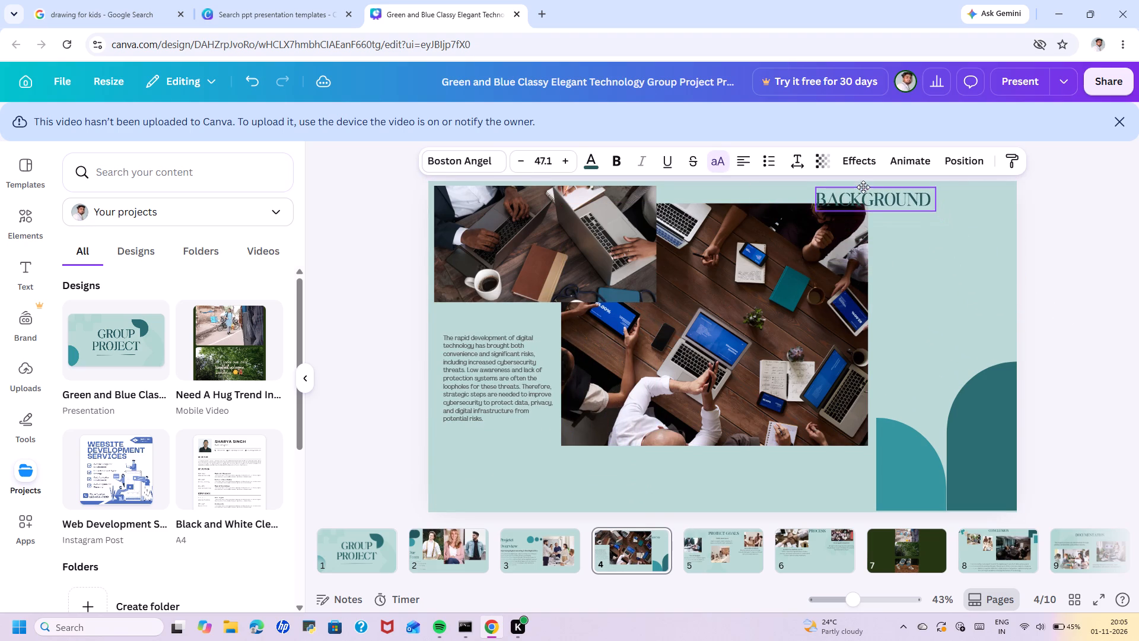
pyautogui.moveTo(863, 187); pyautogui.dragTo(863, 185)
pyautogui.click(906, 284)
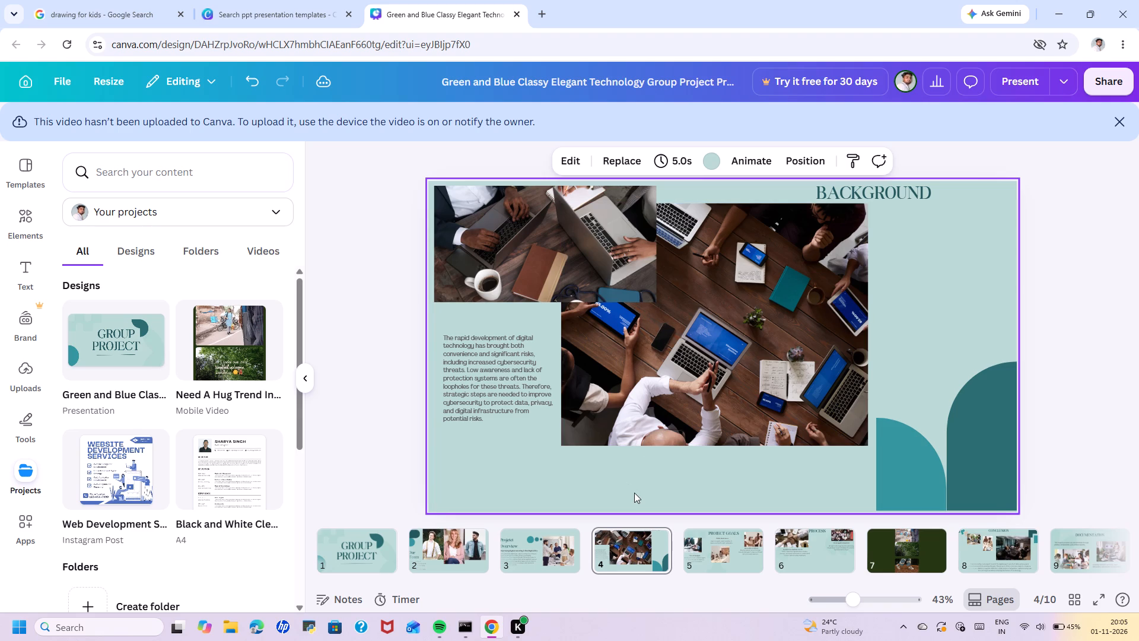
# On page 5, enlarge the meeting photo under Public Awareness and centre it beneath the Project Goals heading.
pyautogui.click(691, 547)
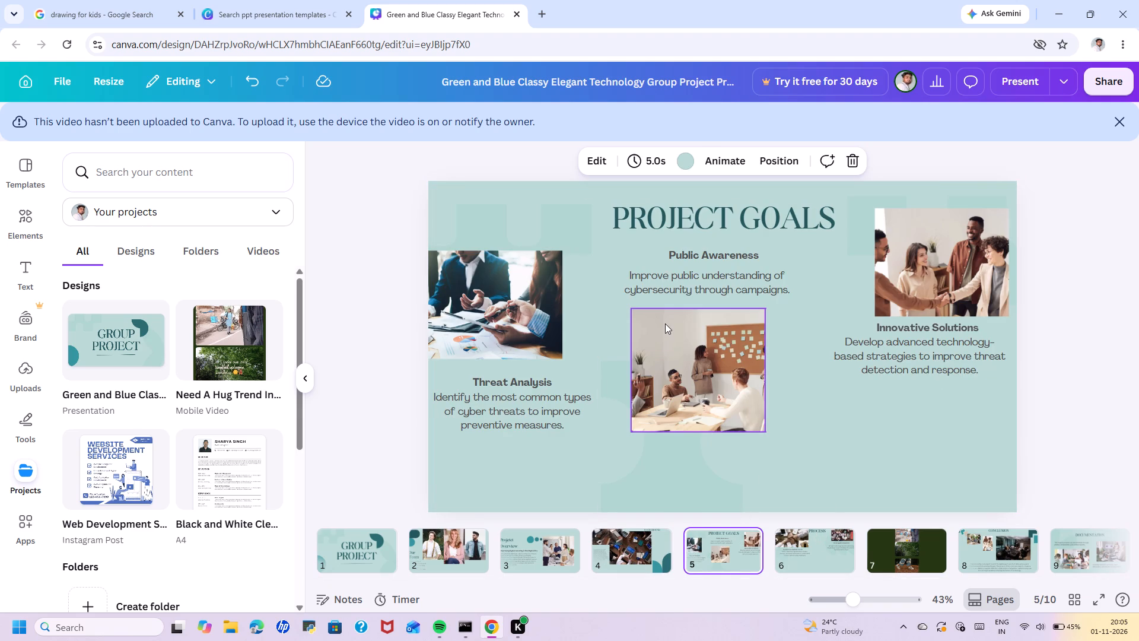
pyautogui.moveTo(671, 329); pyautogui.dragTo(691, 331)
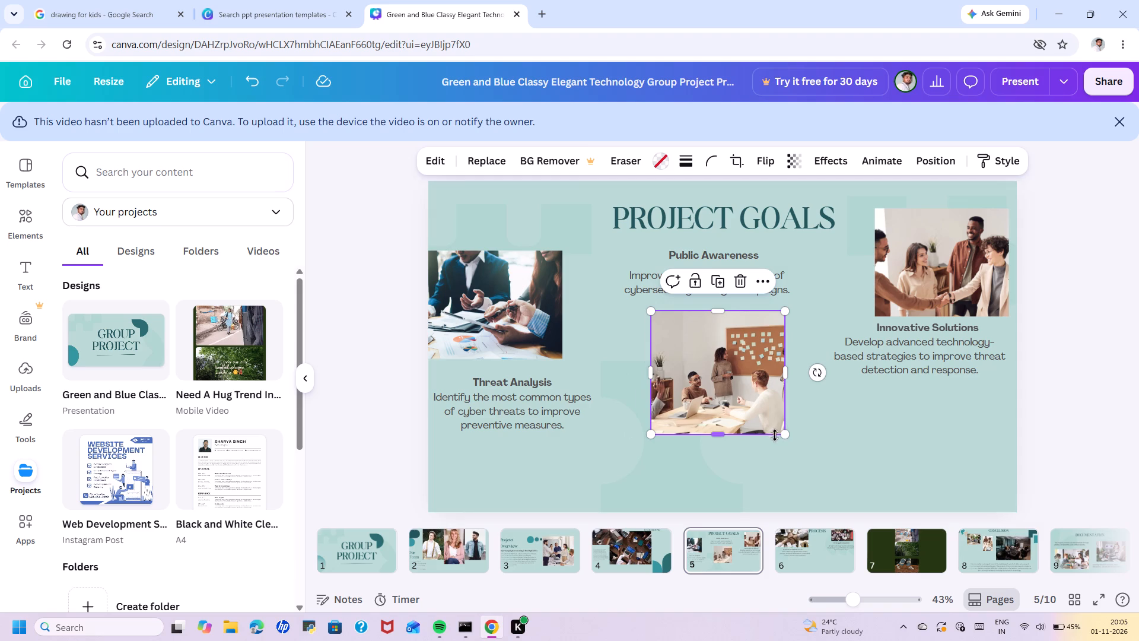
pyautogui.moveTo(787, 435); pyautogui.dragTo(829, 483)
pyautogui.moveTo(743, 418); pyautogui.dragTo(727, 419)
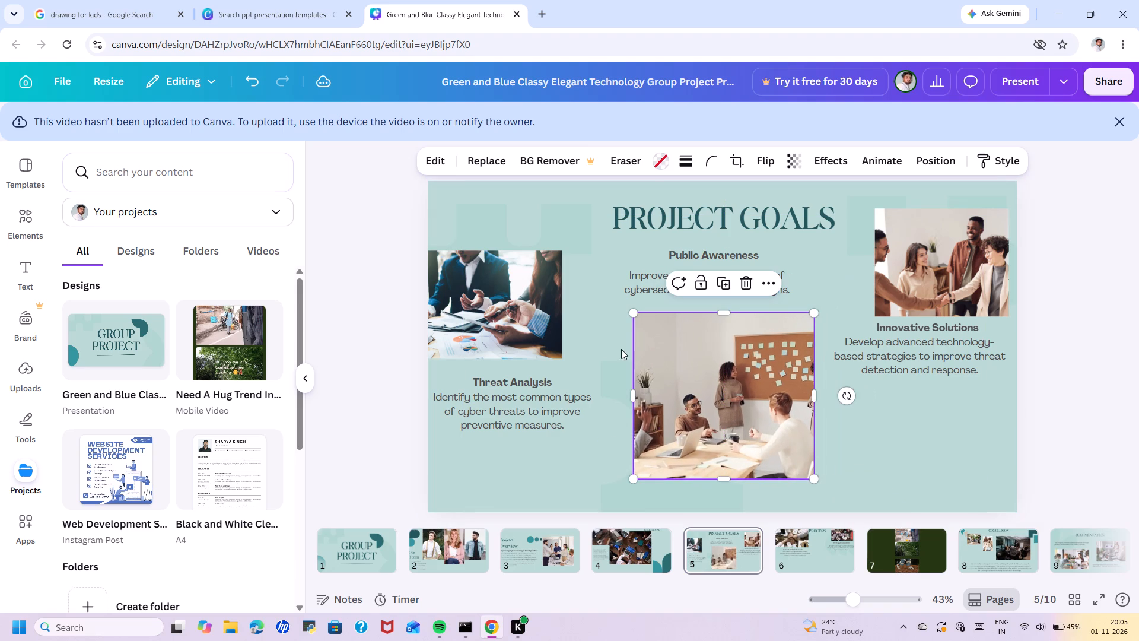
# Move the Threat Analysis photo into the slide's top-left corner and enlarge it until it reaches the Project Goals heading.
pyautogui.moveTo(516, 306); pyautogui.dragTo(515, 245)
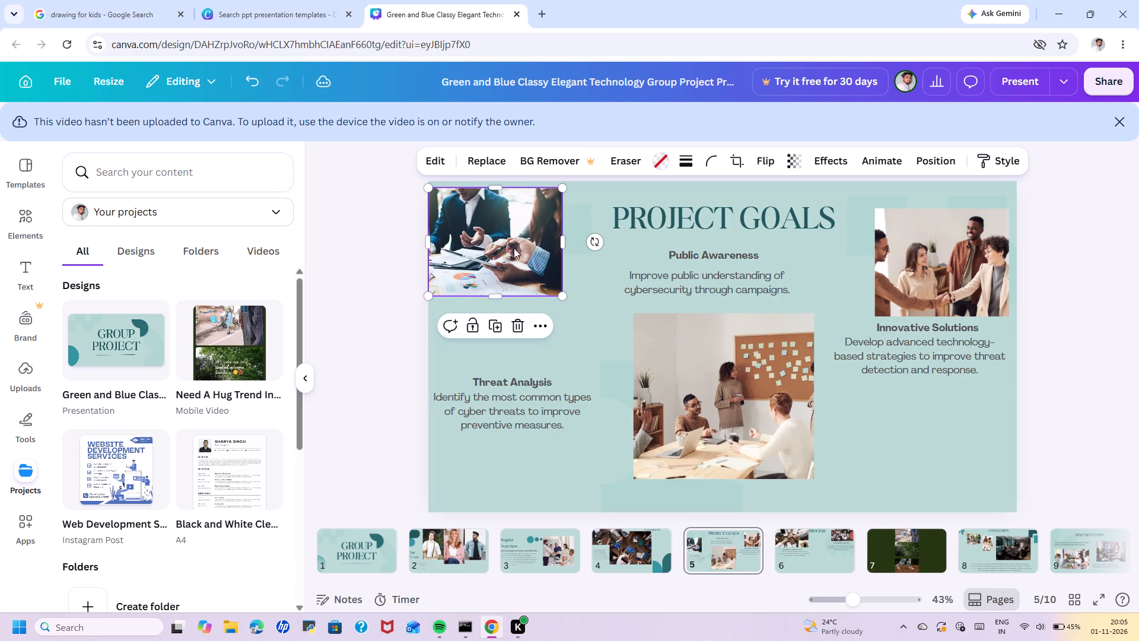
pyautogui.moveTo(561, 299); pyautogui.dragTo(599, 367)
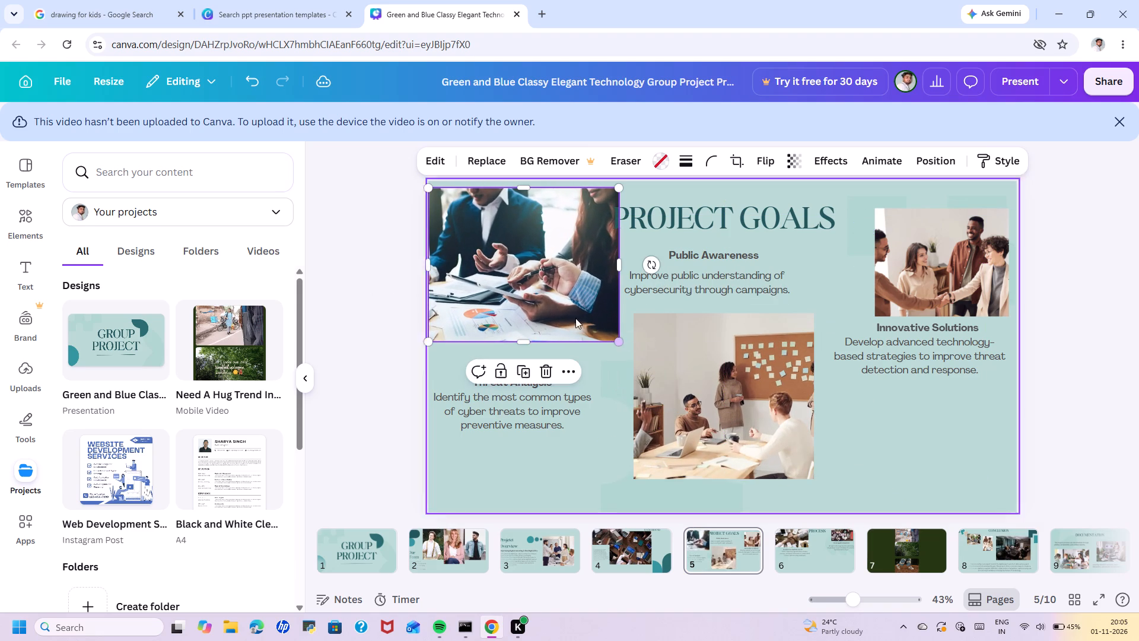
pyautogui.moveTo(560, 278); pyautogui.dragTo(555, 282)
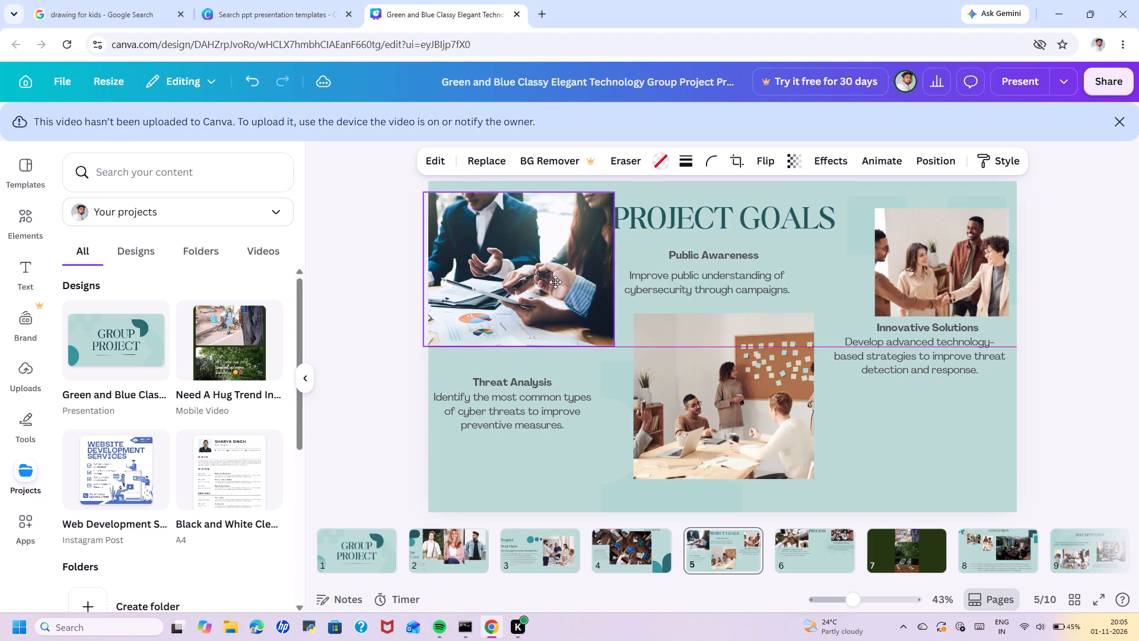
pyautogui.moveTo(555, 282); pyautogui.dragTo(555, 272)
# Move the Innovative Solutions photo up to the slide's top edge beside the title and enlarge it to reach the slide's right edge.
pyautogui.moveTo(905, 247); pyautogui.dragTo(866, 221)
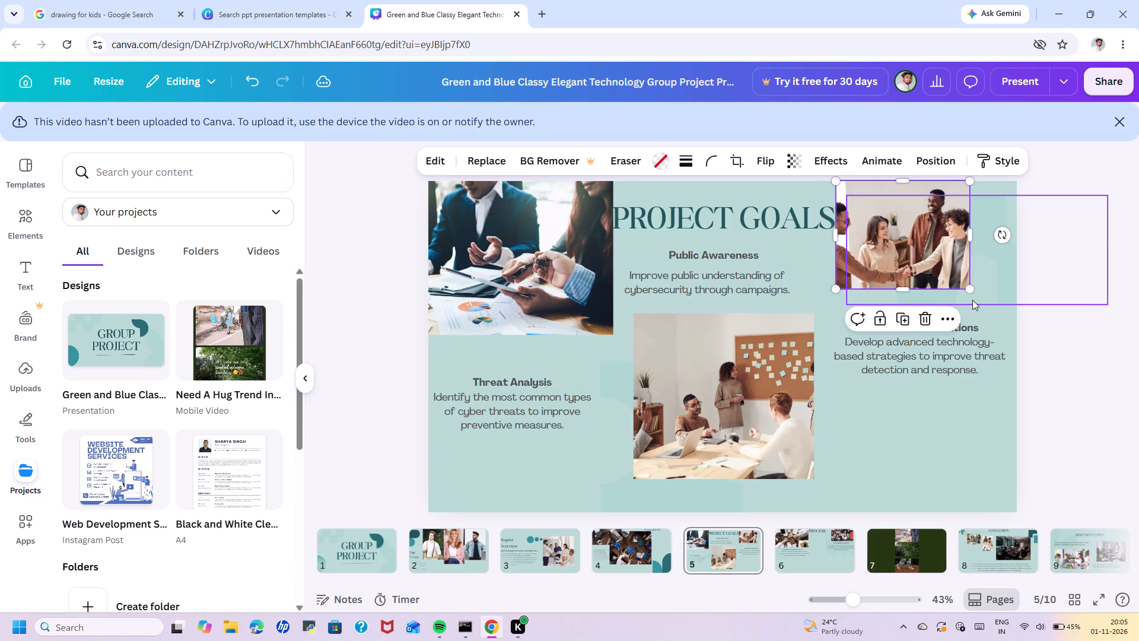
pyautogui.moveTo(968, 291); pyautogui.dragTo(1025, 307)
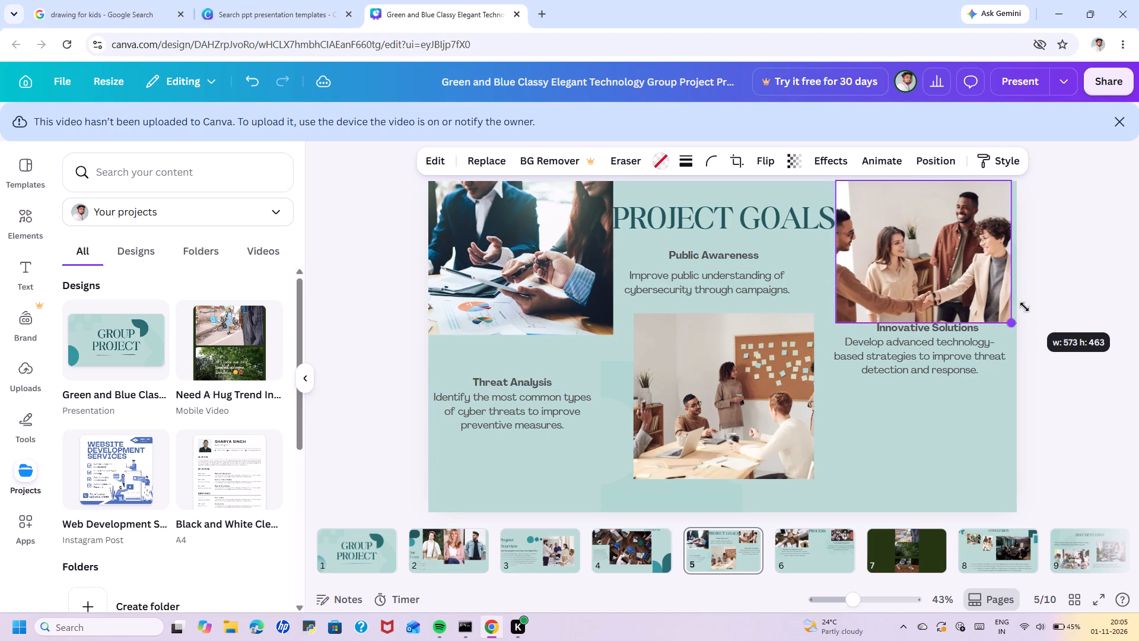
pyautogui.moveTo(1025, 307); pyautogui.dragTo(1033, 308)
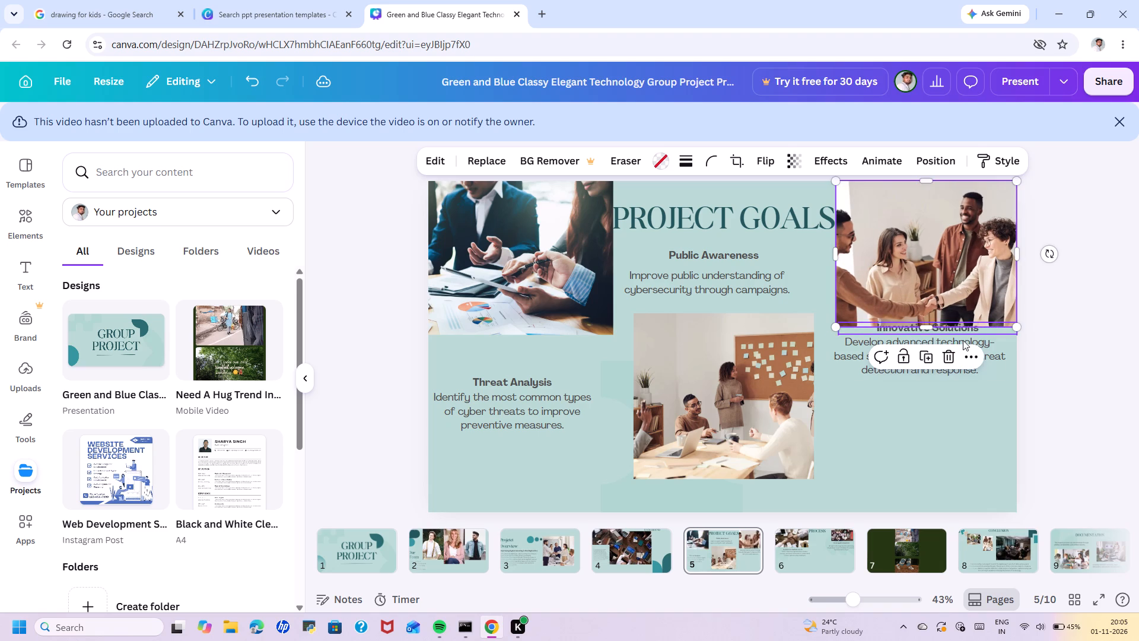
# Shift the Innovative Solutions heading and its description down and slightly right so they sit directly beneath the enlarged photo.
pyautogui.moveTo(953, 334); pyautogui.dragTo(962, 339)
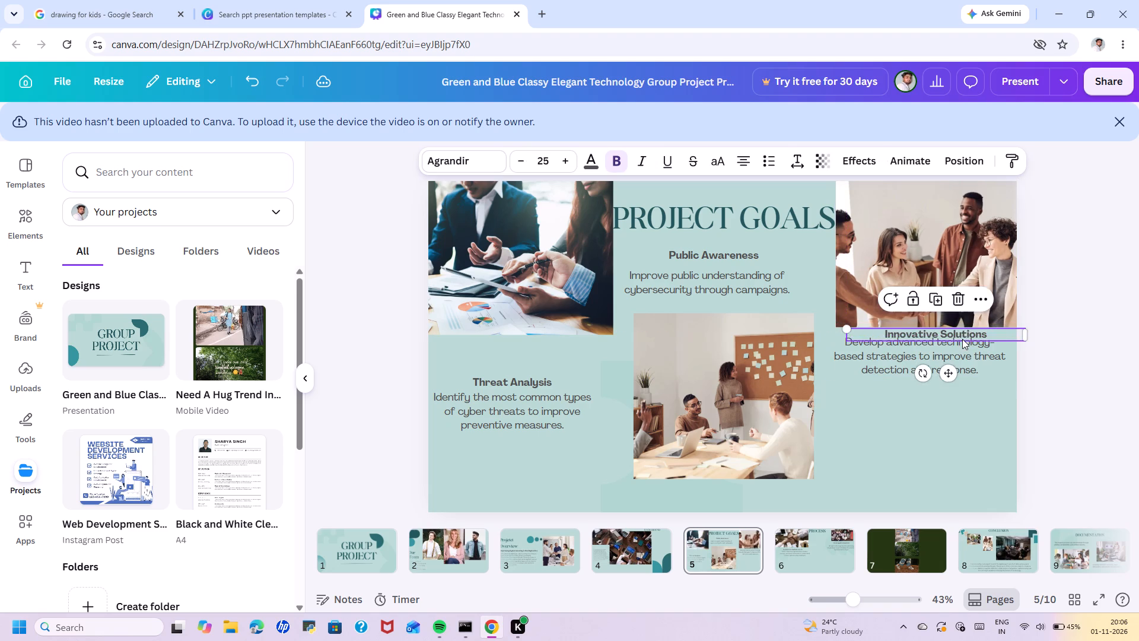
pyautogui.moveTo(965, 351); pyautogui.dragTo(977, 357)
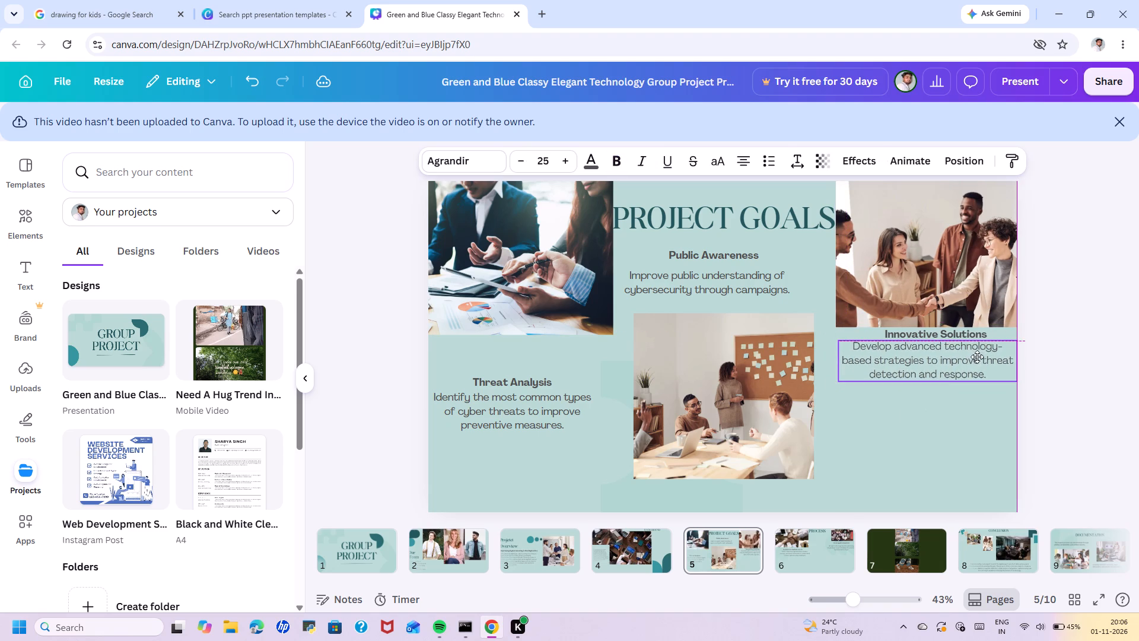
pyautogui.moveTo(977, 357); pyautogui.dragTo(973, 359)
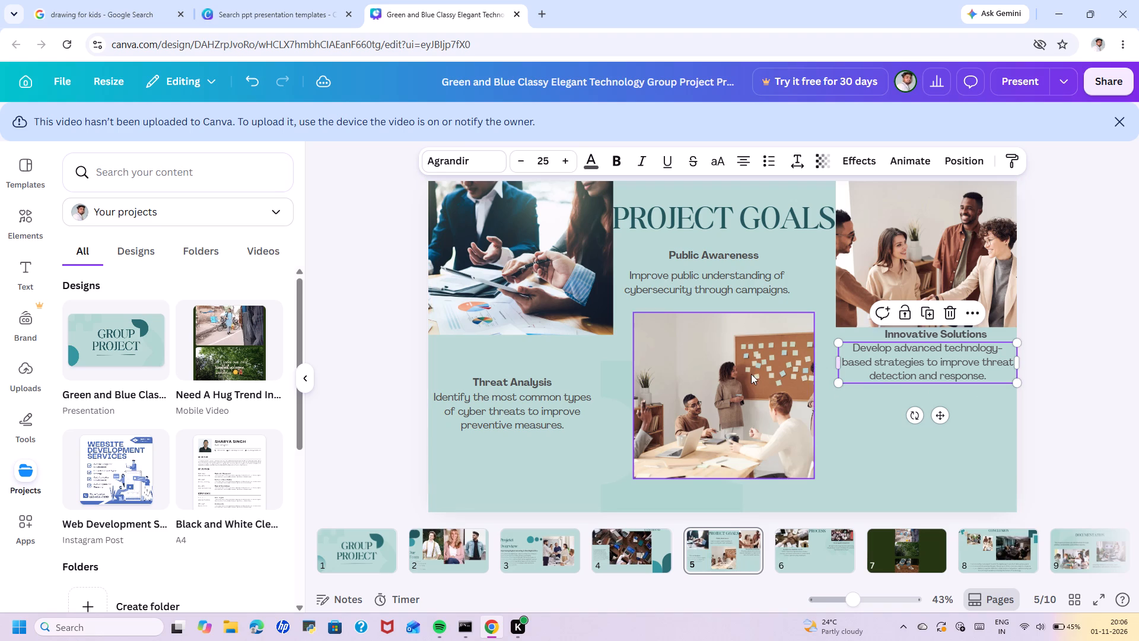
pyautogui.click(854, 426)
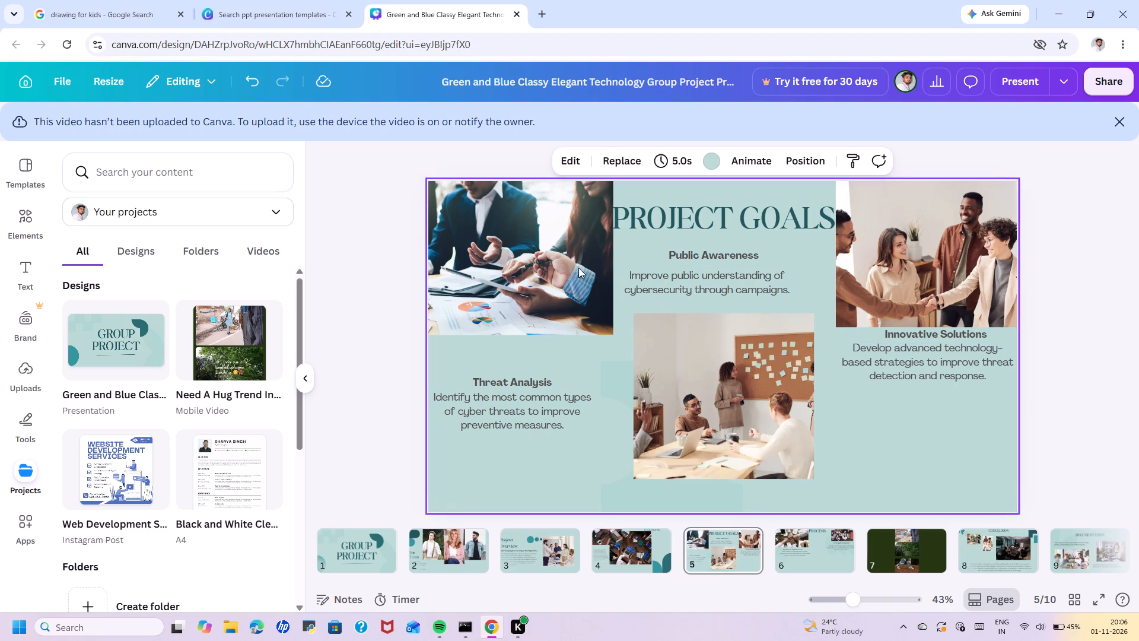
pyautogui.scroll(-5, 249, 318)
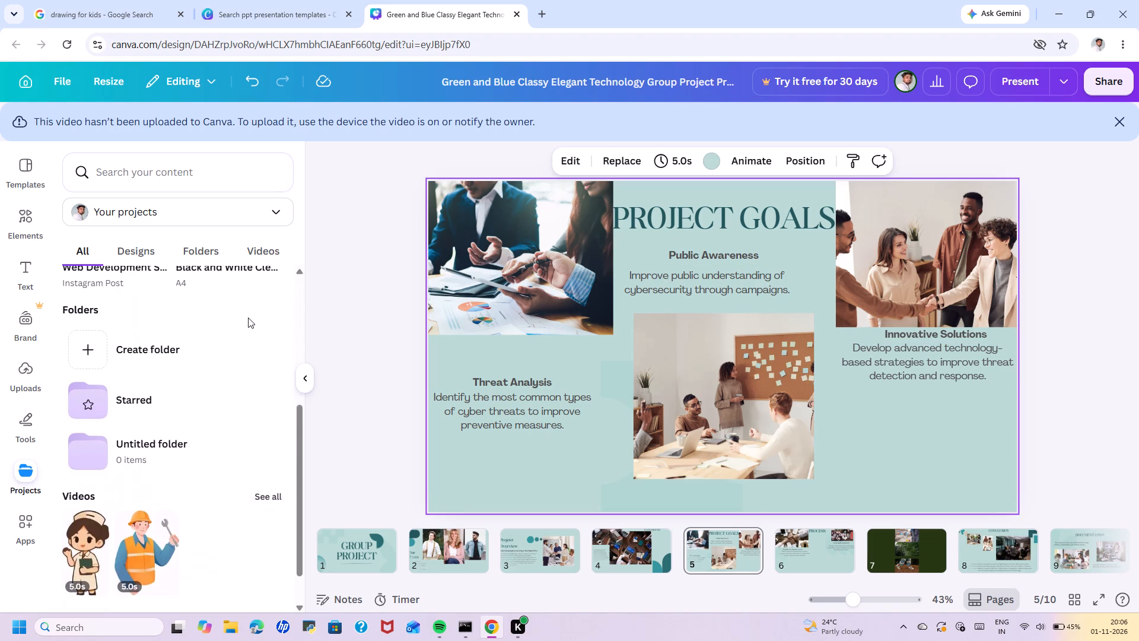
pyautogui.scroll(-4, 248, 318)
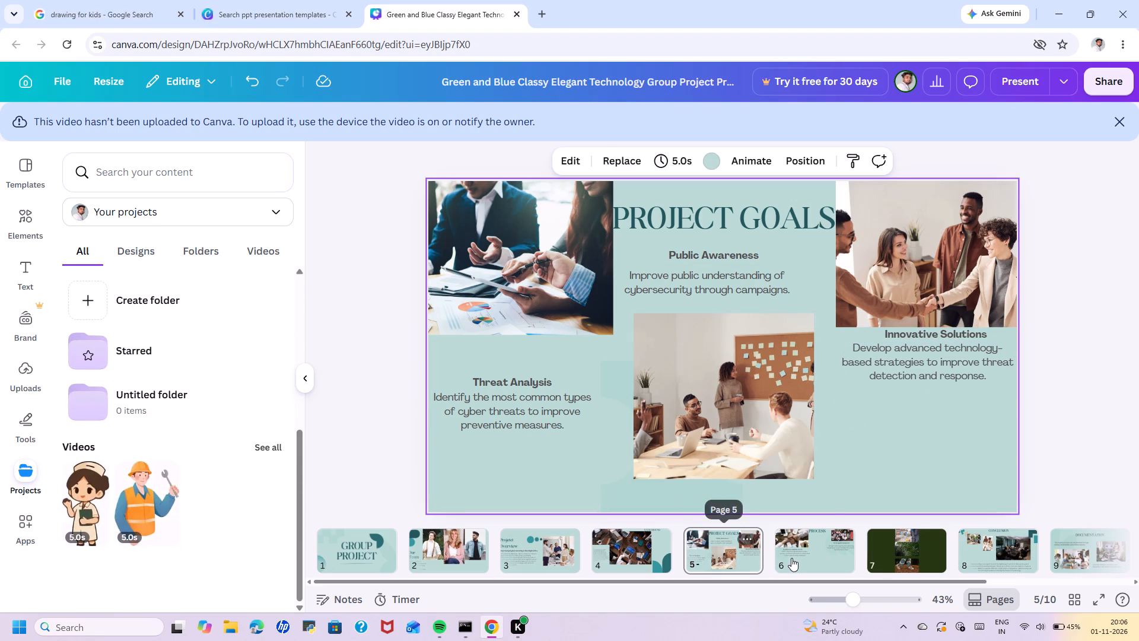
# On page 6, move the PROCESS heading's text box against the Conduct In-depth Research photo's right edge, level with its top.
pyautogui.click(793, 558)
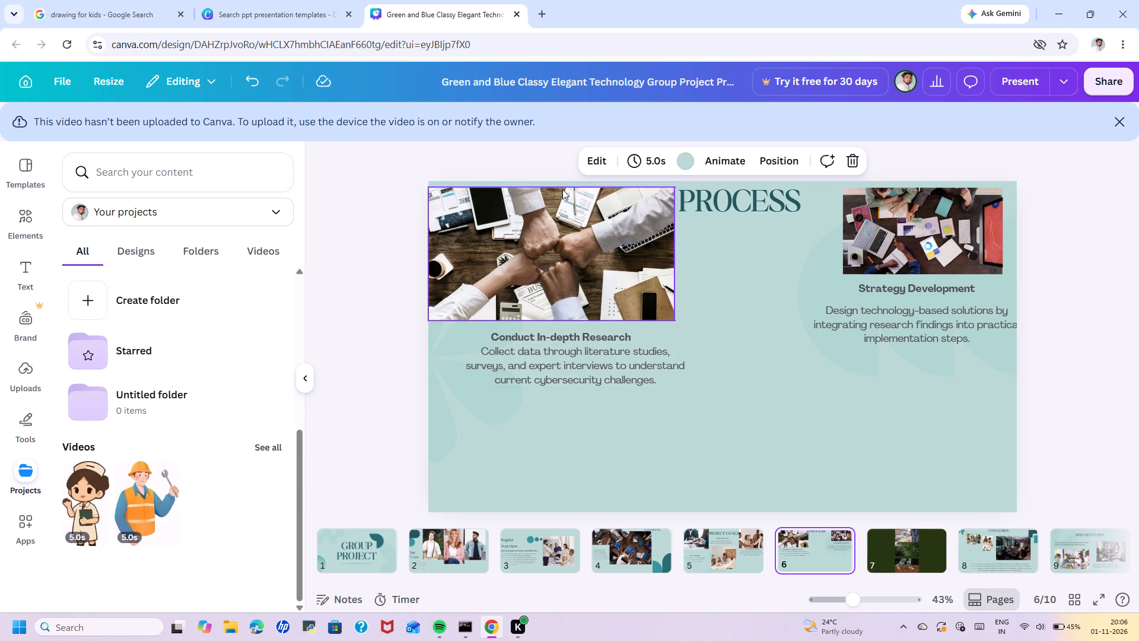
pyautogui.moveTo(707, 185); pyautogui.dragTo(716, 196)
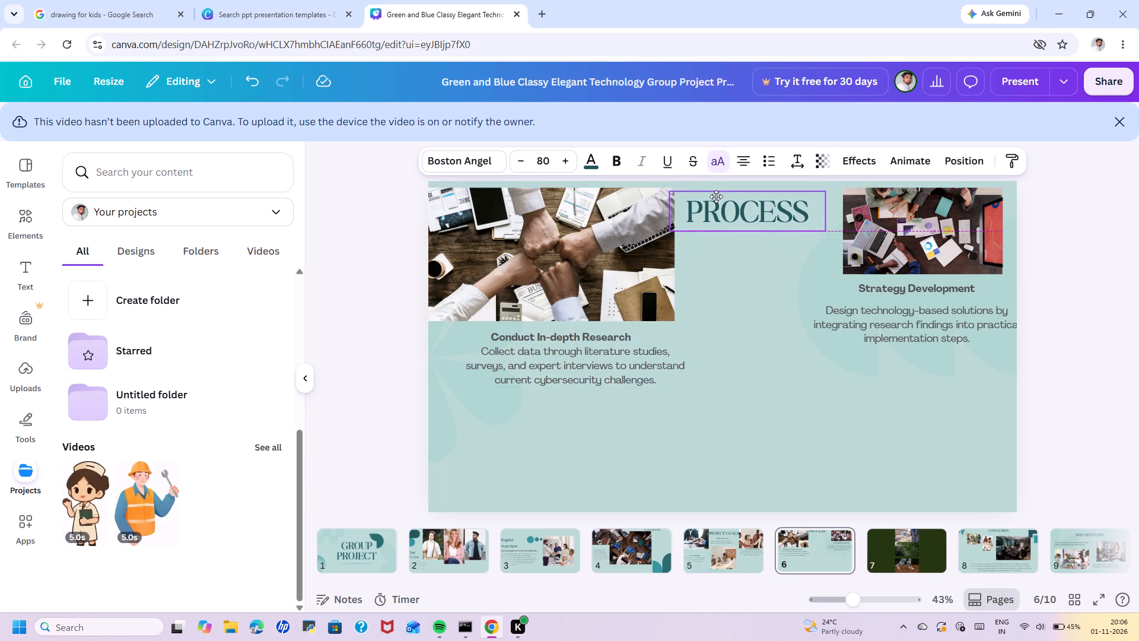
pyautogui.moveTo(716, 196); pyautogui.dragTo(717, 189)
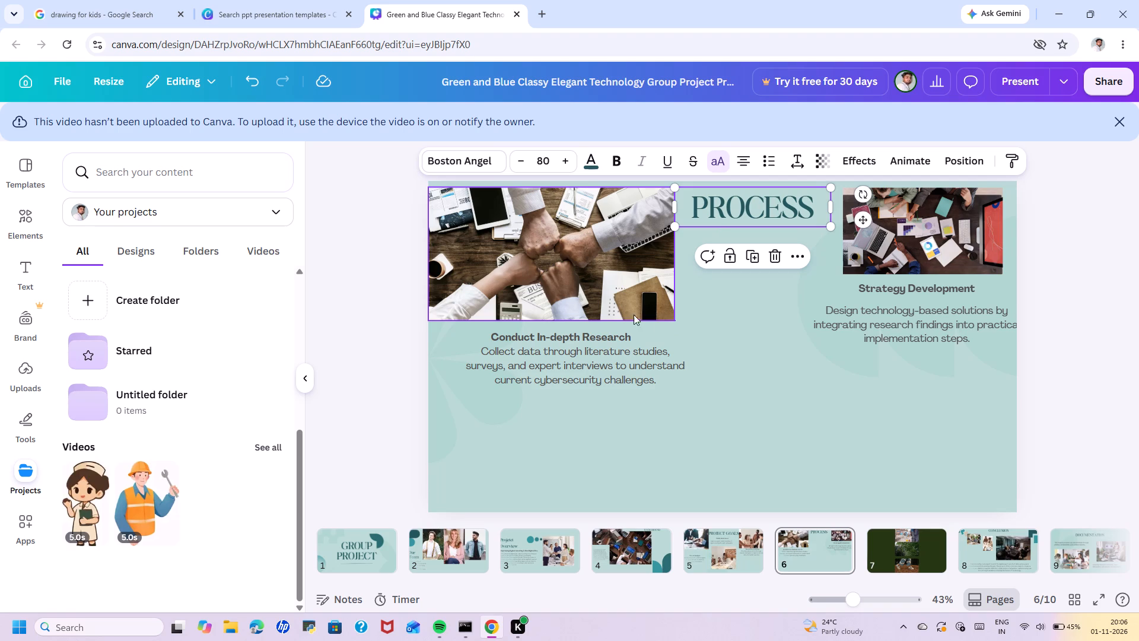
# Move the Conduct In-depth Research photo up into the slide's top-left corner and enlarge it until it reaches the PROCESS heading.
pyautogui.click(672, 317)
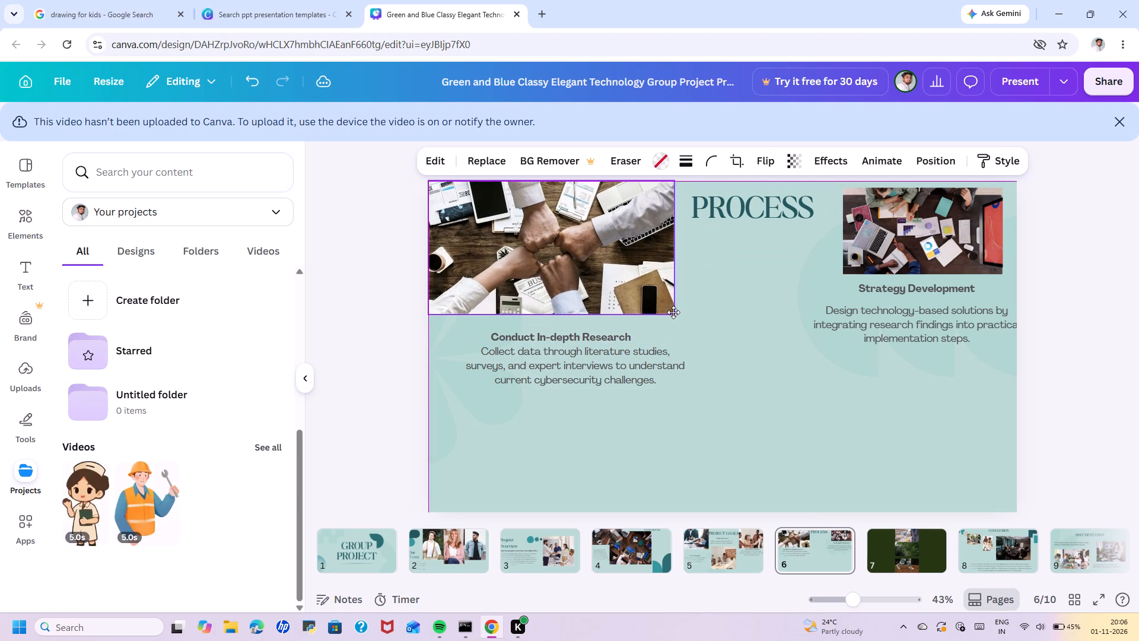
pyautogui.moveTo(676, 318); pyautogui.dragTo(693, 331)
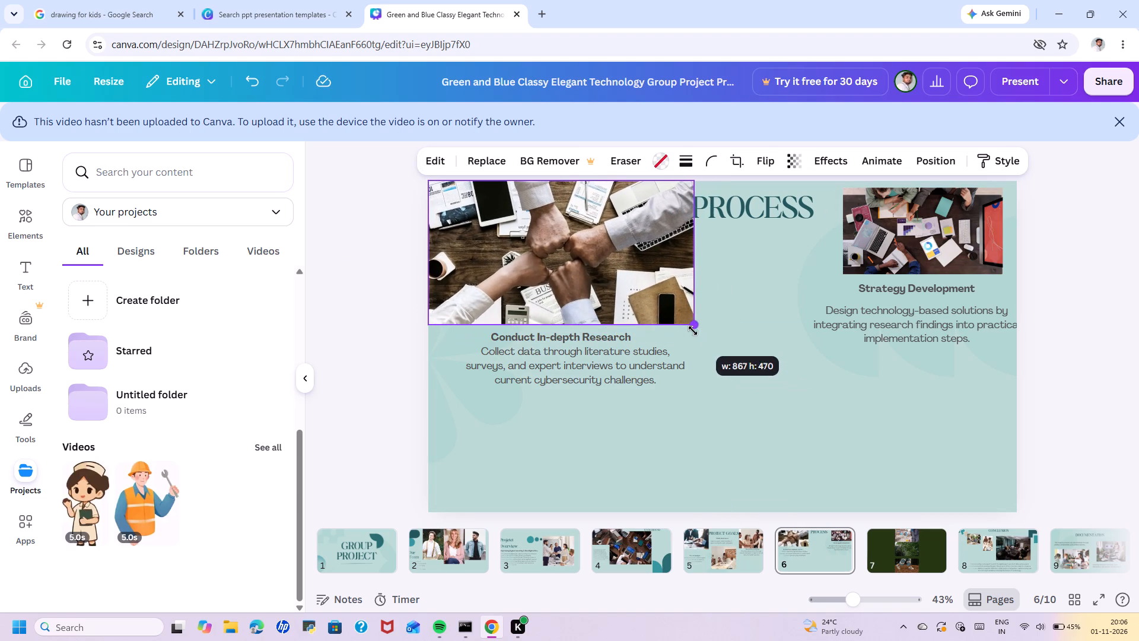
pyautogui.moveTo(693, 331); pyautogui.dragTo(688, 328)
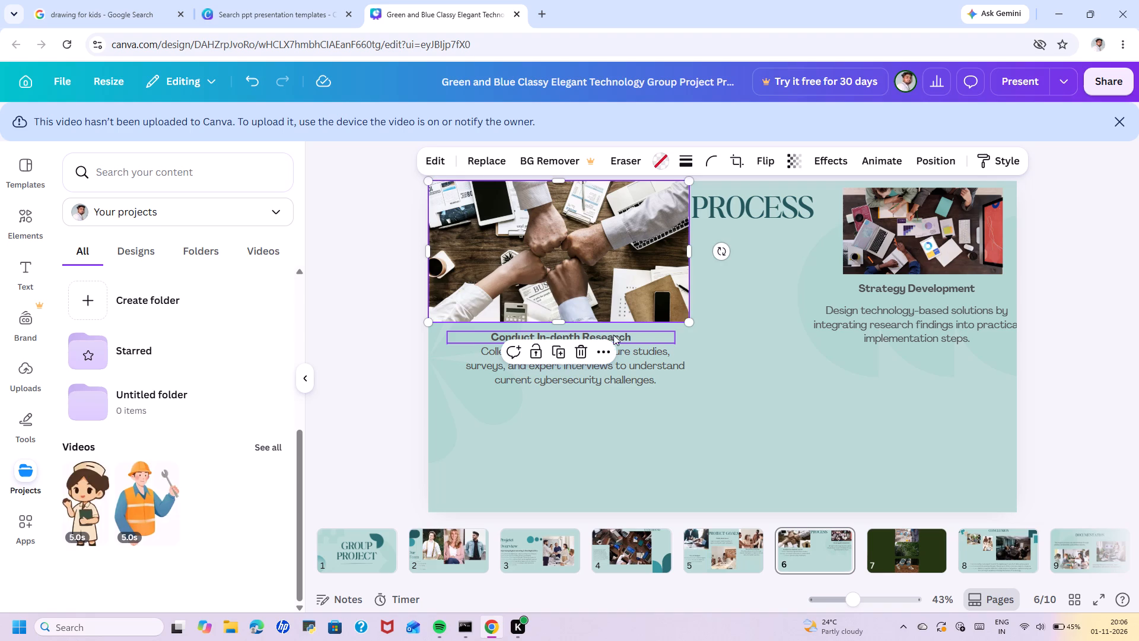
# Nudge the Conduct In-depth Research heading and shift its description slightly left so both sit centred beneath the enlarged photo.
pyautogui.click(616, 335)
pyautogui.moveTo(622, 348); pyautogui.dragTo(620, 356)
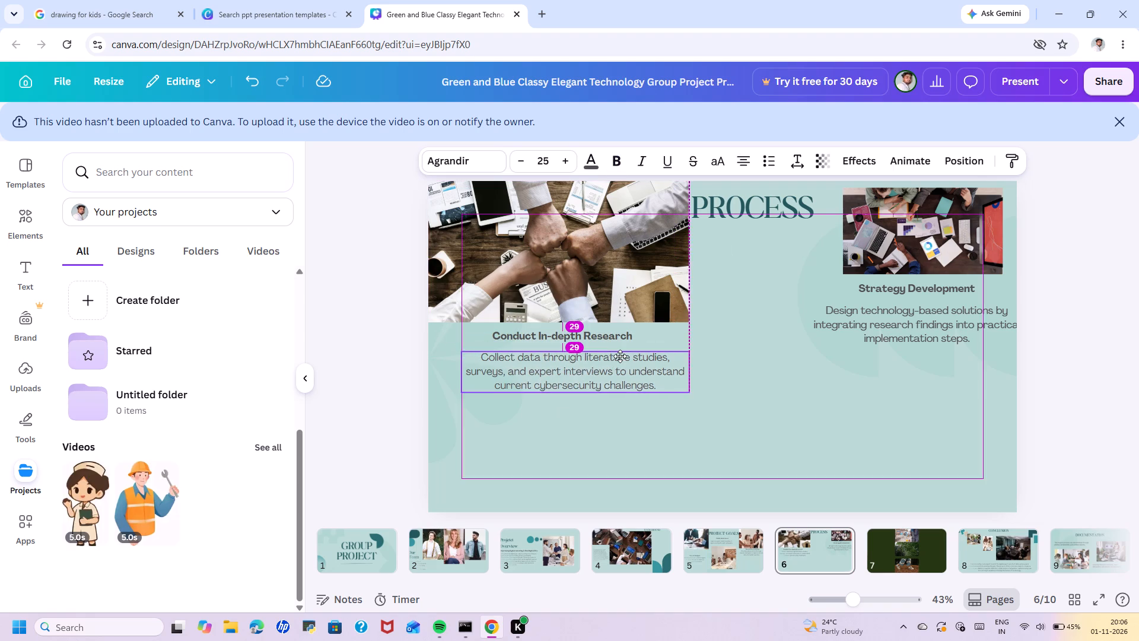
pyautogui.moveTo(620, 356); pyautogui.dragTo(610, 349)
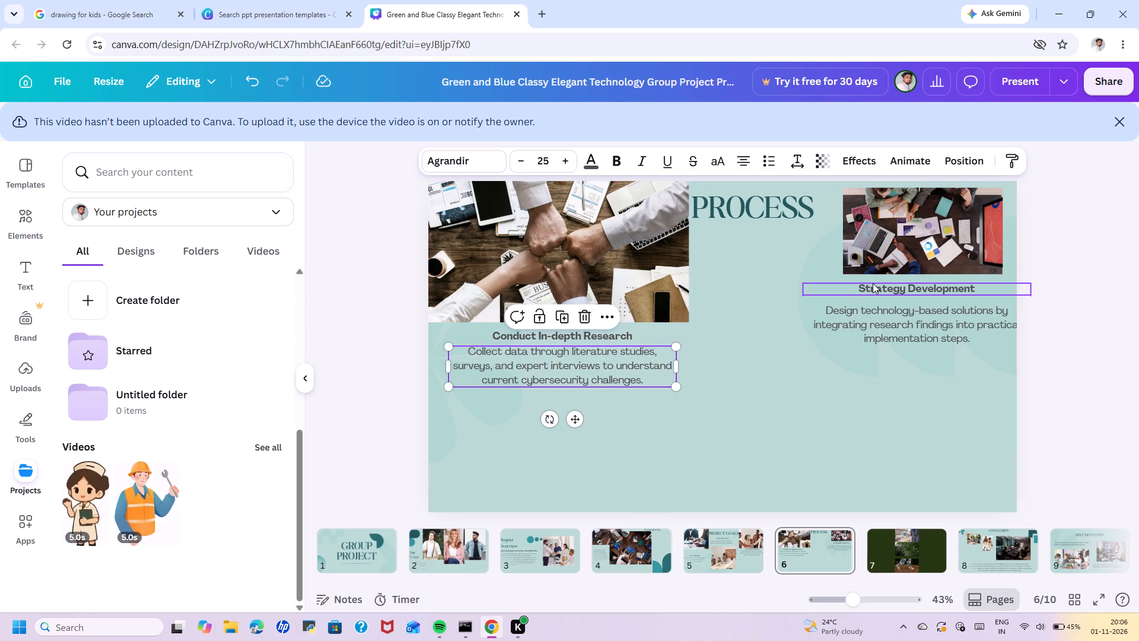
# Move the Strategy Development heading slightly up and right beneath its photo, and raise its description to sit close under the heading.
pyautogui.moveTo(873, 283); pyautogui.dragTo(876, 281)
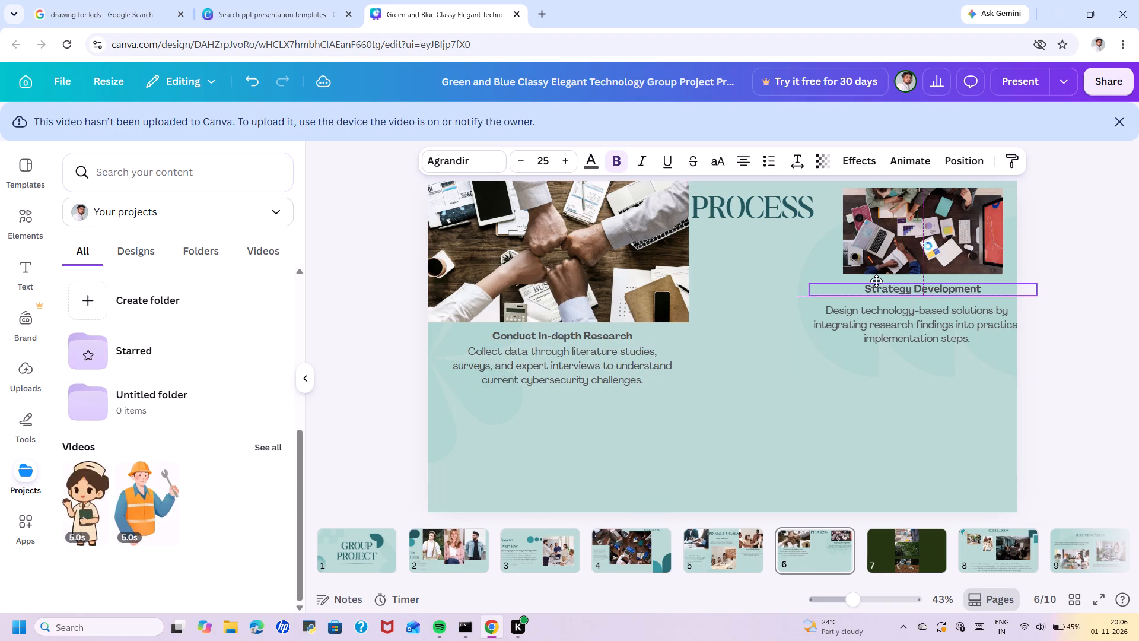
pyautogui.moveTo(876, 281); pyautogui.dragTo(879, 279)
pyautogui.moveTo(890, 309); pyautogui.dragTo(890, 309)
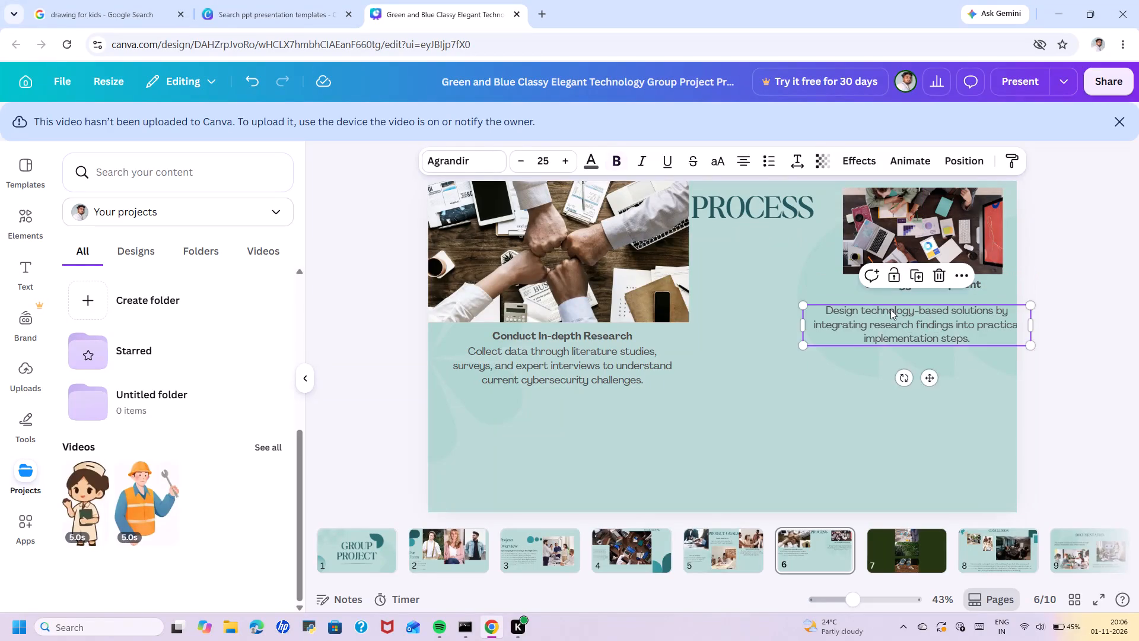
pyautogui.moveTo(890, 309); pyautogui.dragTo(892, 300)
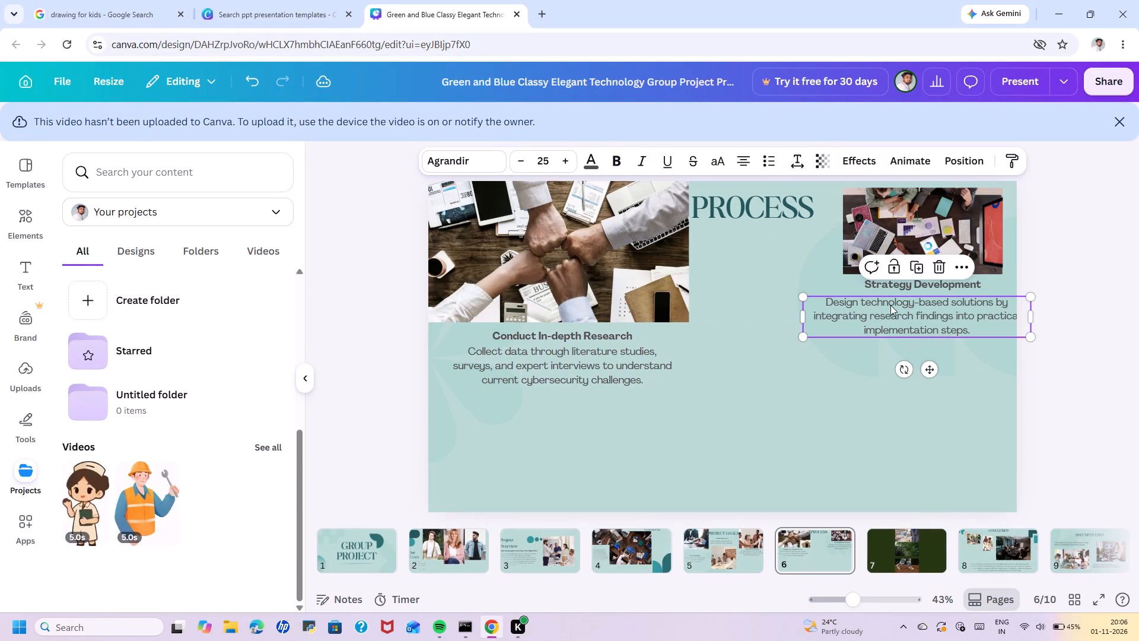